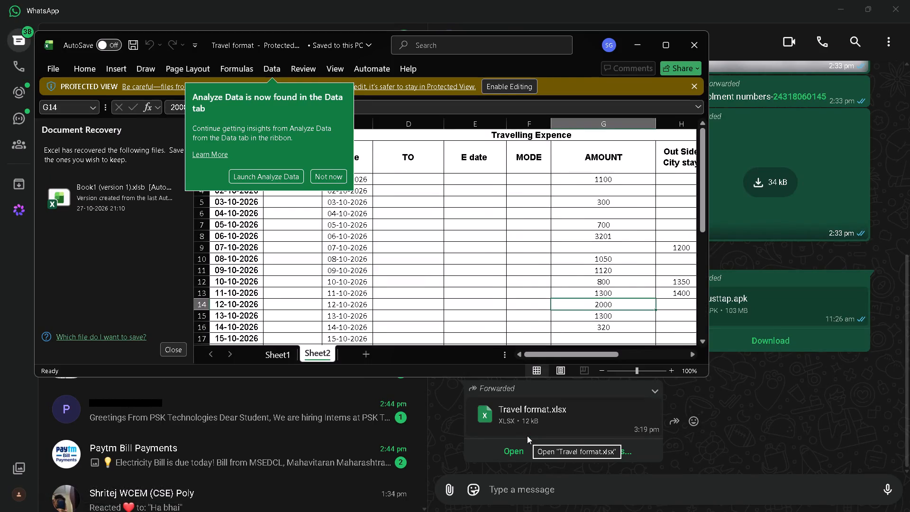
Maximize the Travel format workbook window and take the file out of Protected View so that Sheet2 can be edited.
click(660, 53)
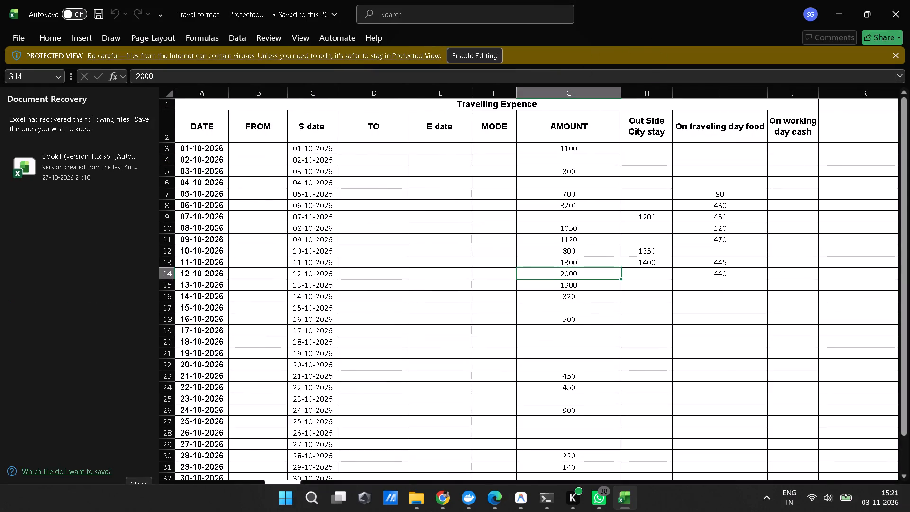
click(481, 57)
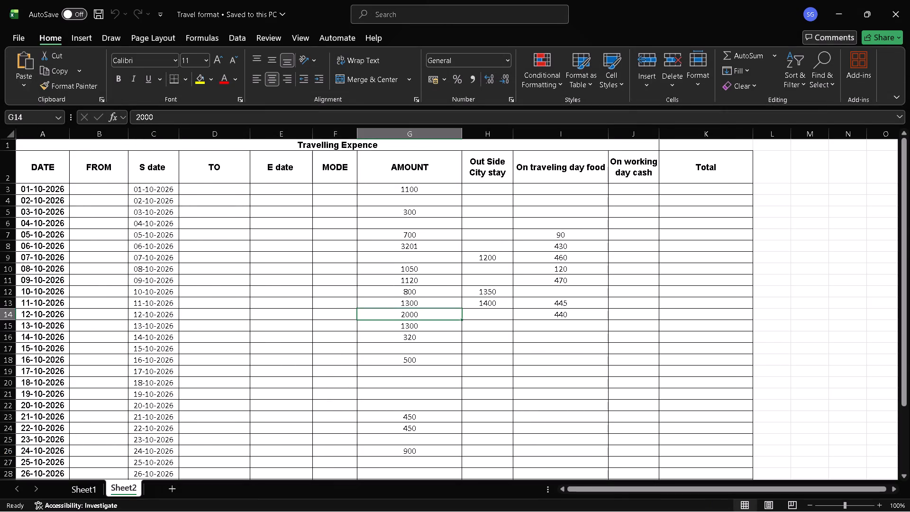
click(276, 340)
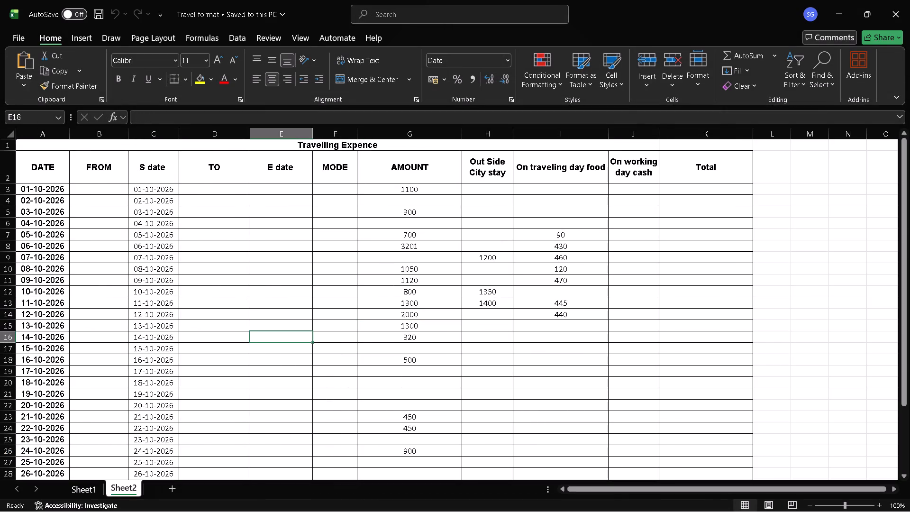
Examine the Travelling Expence table on Sheet2 from its column headers down to the Total row.
scroll(149, 250, down, 1)
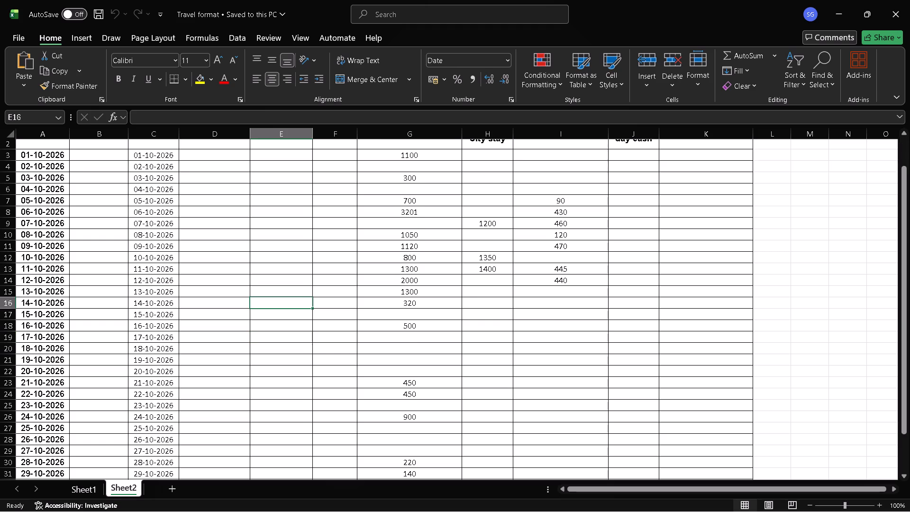
scroll(328, 277, down, 5)
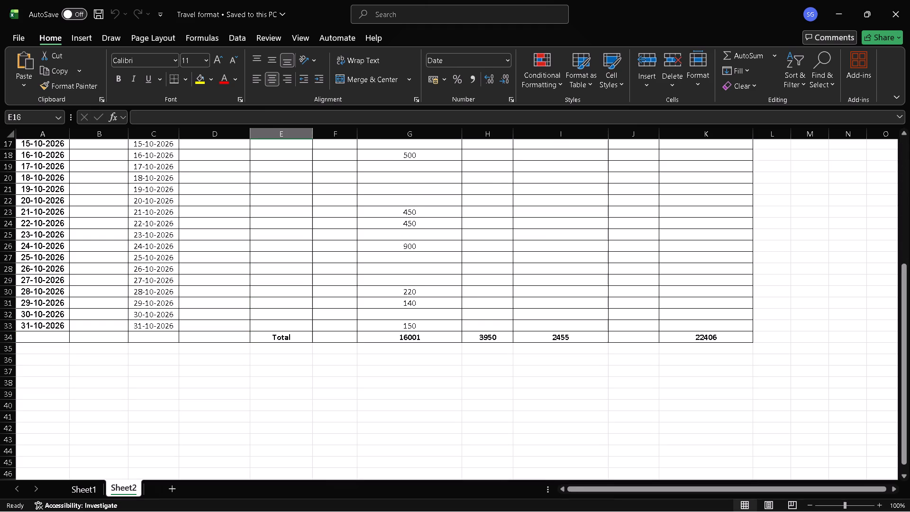
scroll(397, 378, up, 5)
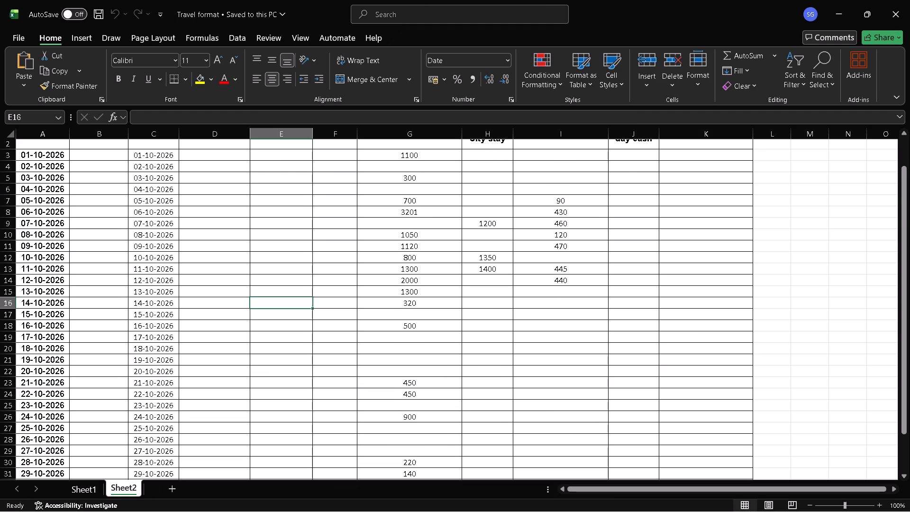
scroll(397, 378, up, 2)
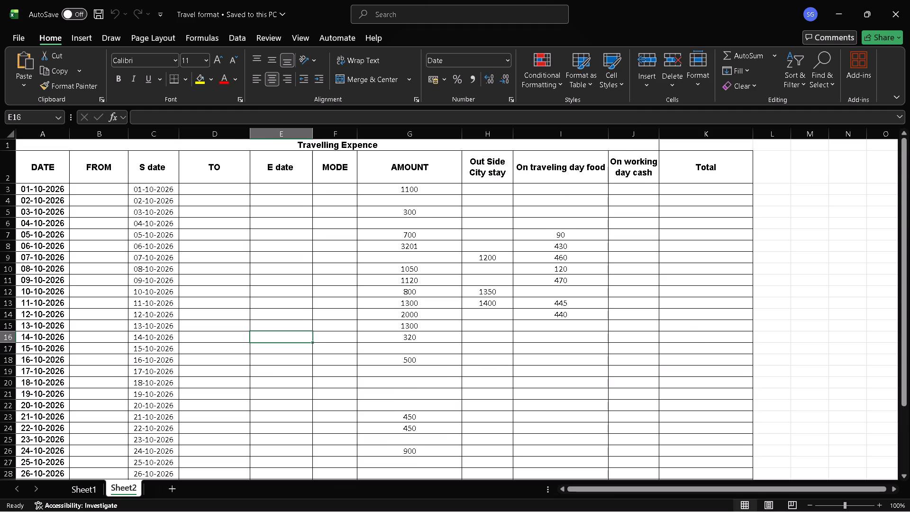
click(109, 210)
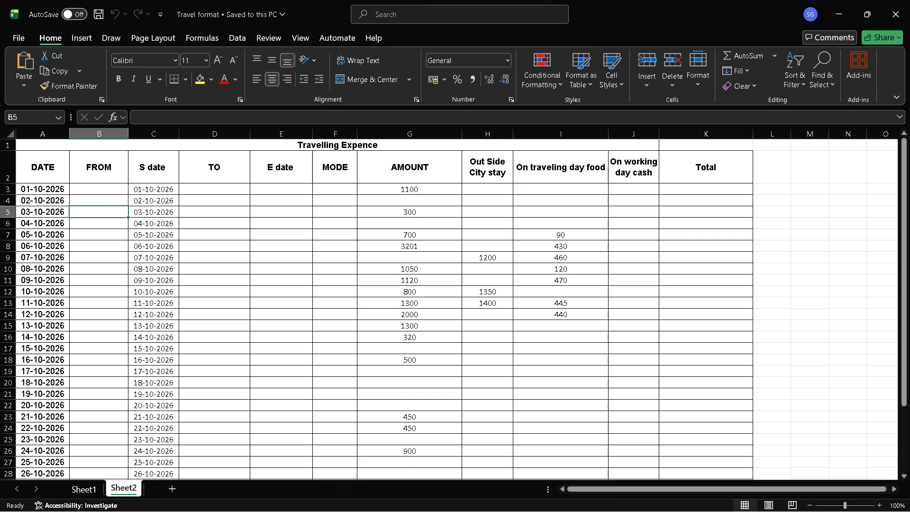
scroll(467, 331, down, 5)
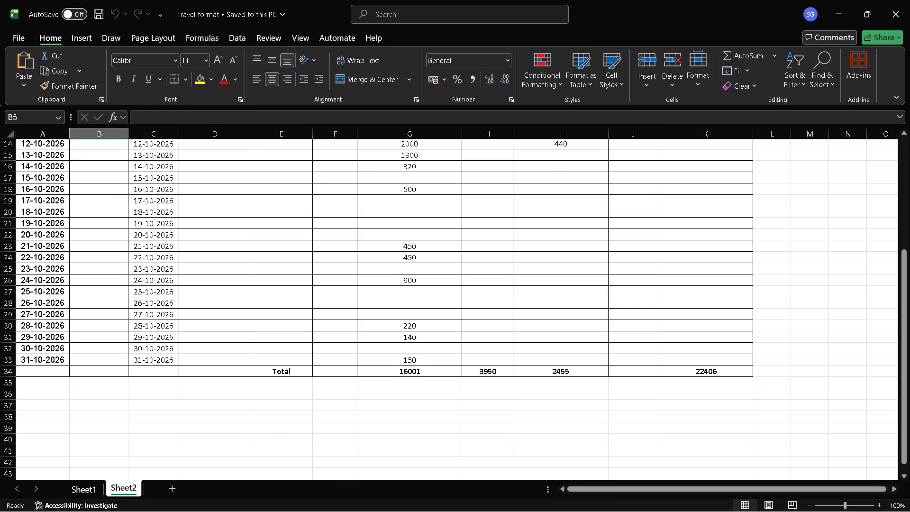
scroll(455, 319, up, 1)
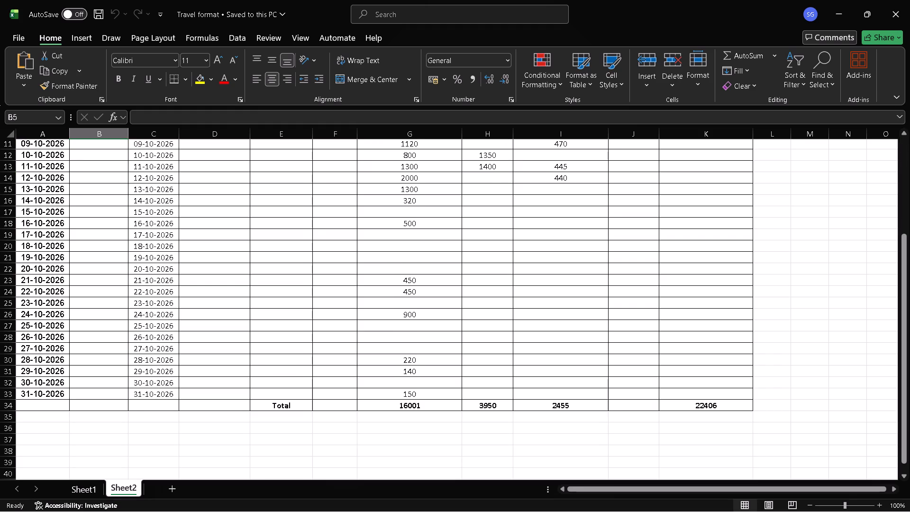
scroll(455, 319, up, 5)
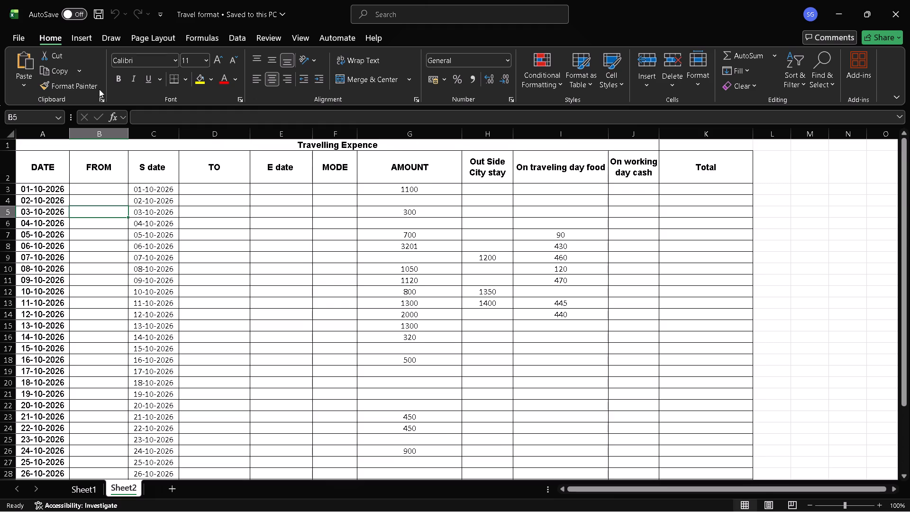
Select the FROM cell in the 01-10-2026 row of the Travelling Expence table.
click(109, 194)
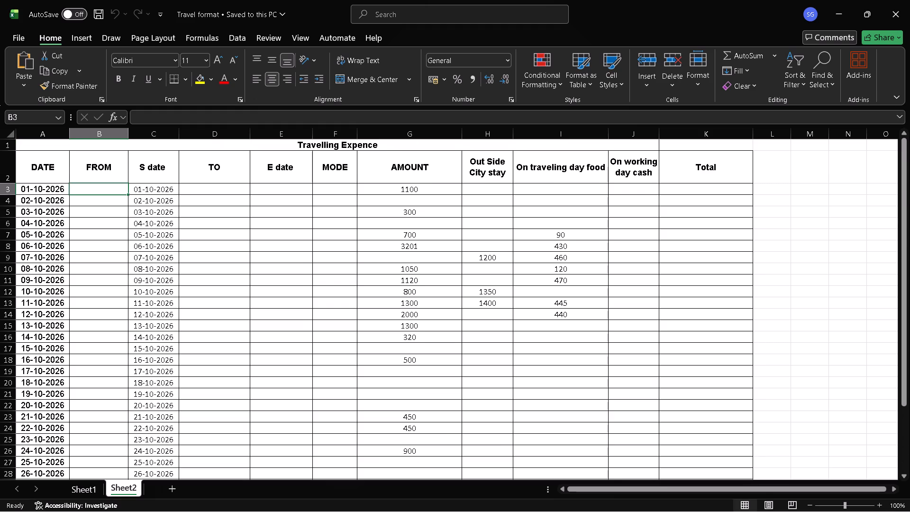
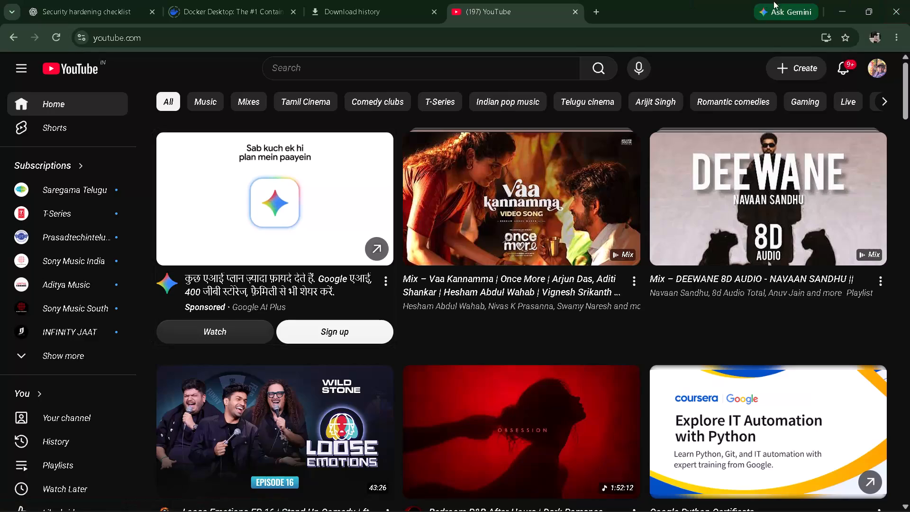
Close the Google Chrome window that has the YouTube home page open.
click(890, 0)
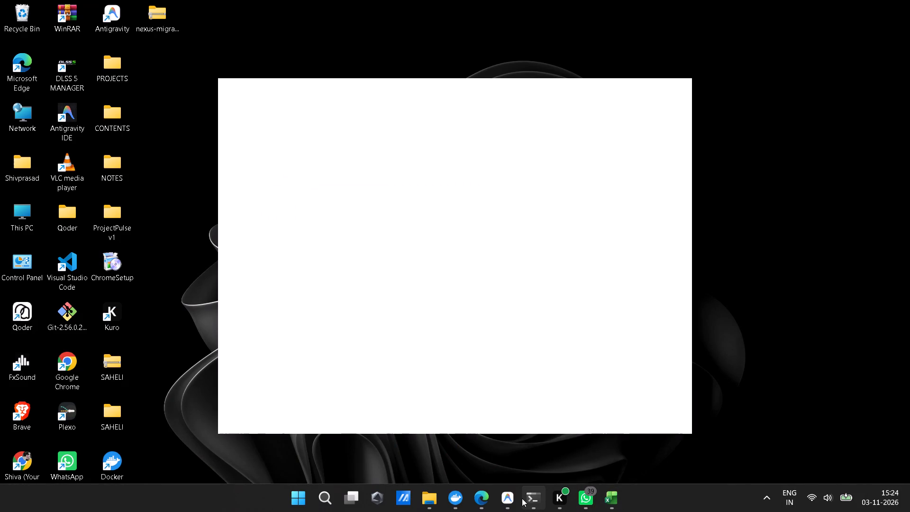
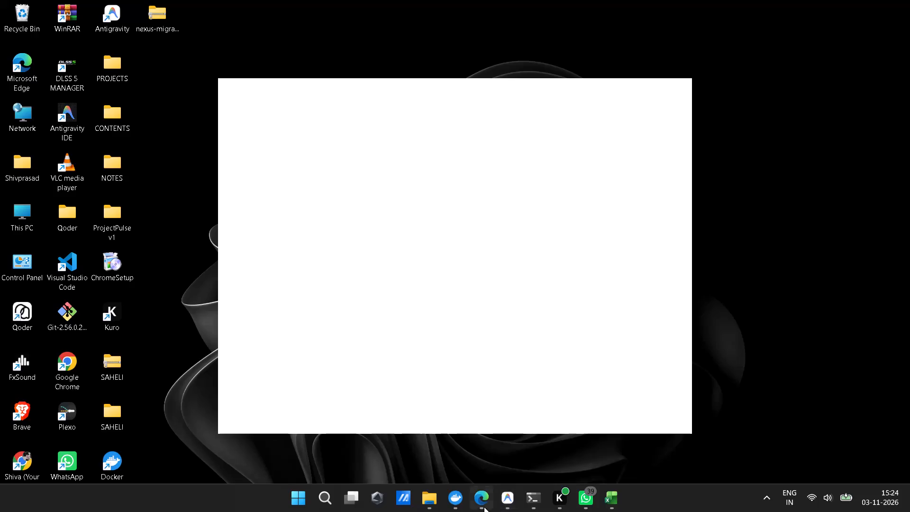
Switch to the Travel format workbook in Excel and select the FROM cell for 01-10-2026 on Sheet2.
click(604, 511)
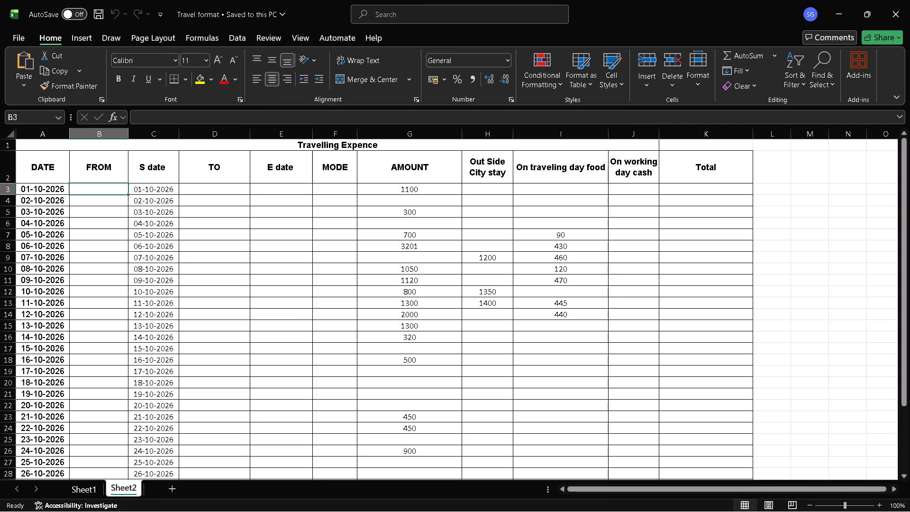
click(91, 188)
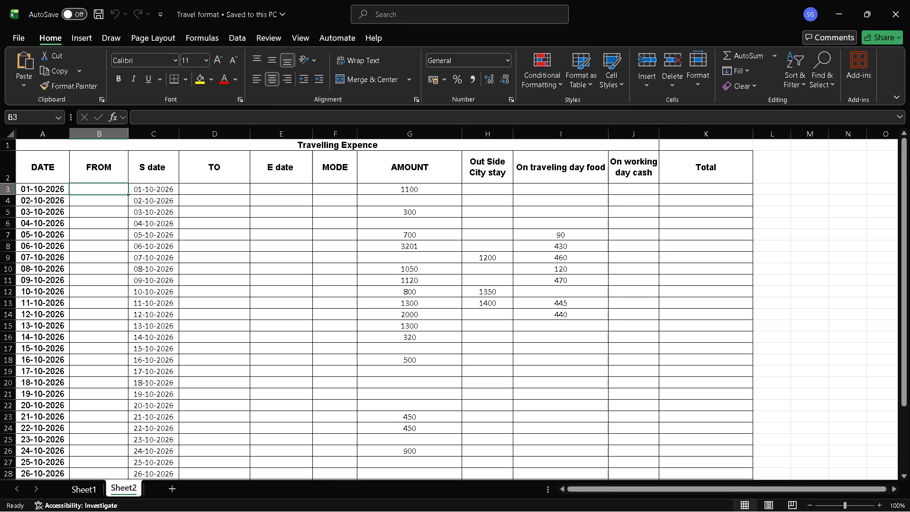
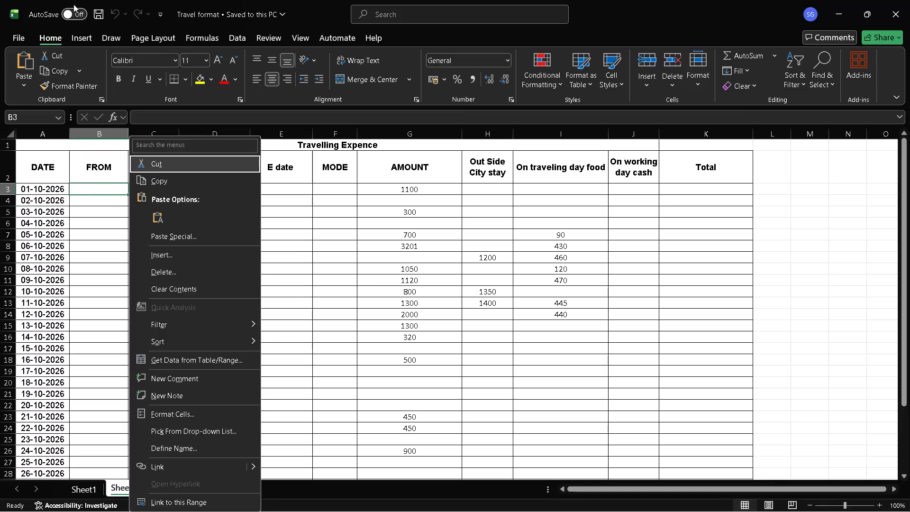
Enter nagpur as FROM and gadchiroli as TO in the 24-10-2026 row of Sheet2.
click(101, 262)
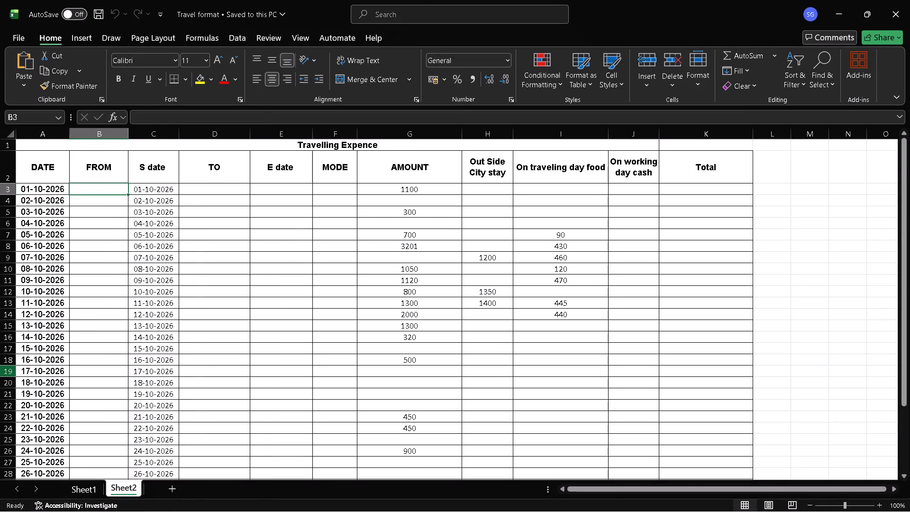
scroll(8, 378, down, 1)
scroll(124, 377, up, 2)
scroll(124, 376, down, 2)
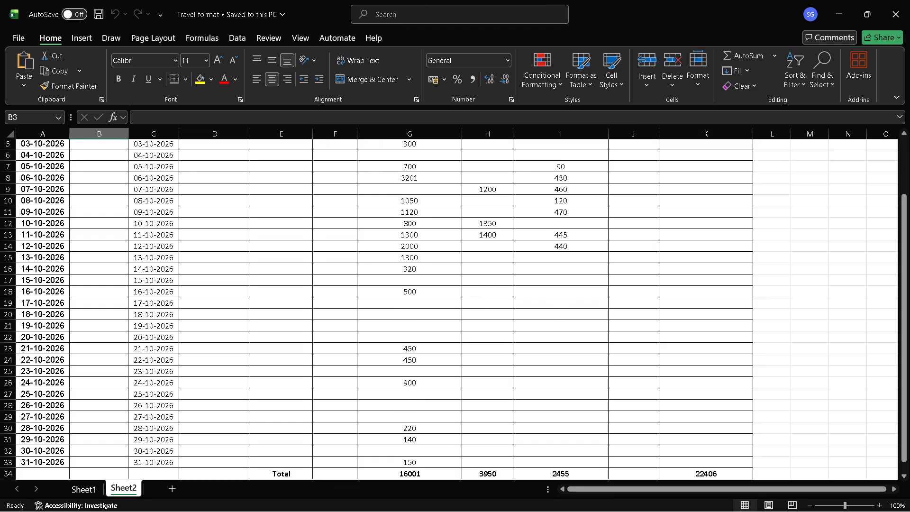
click(82, 382)
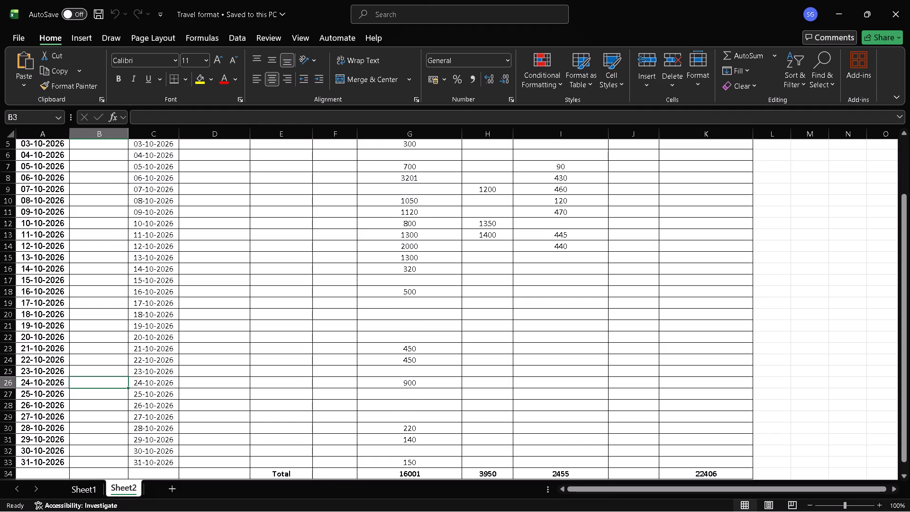
text(nagpur)
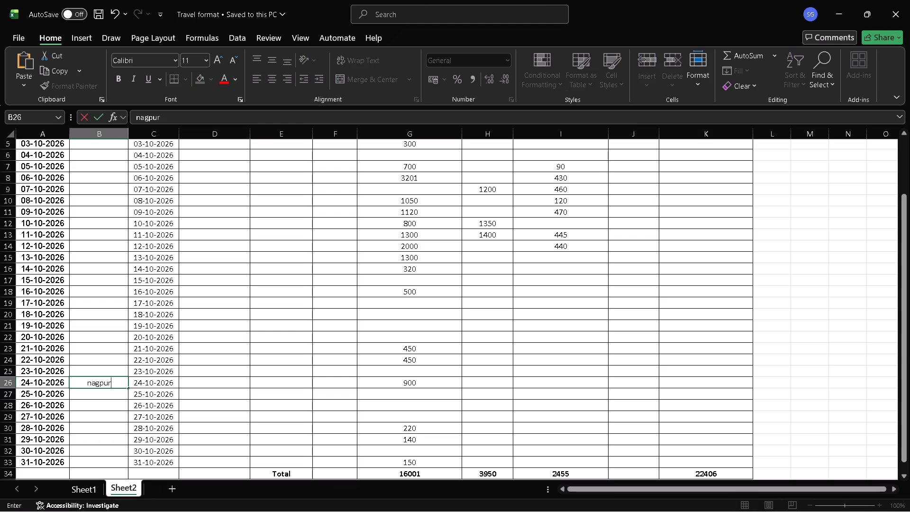
click(223, 382)
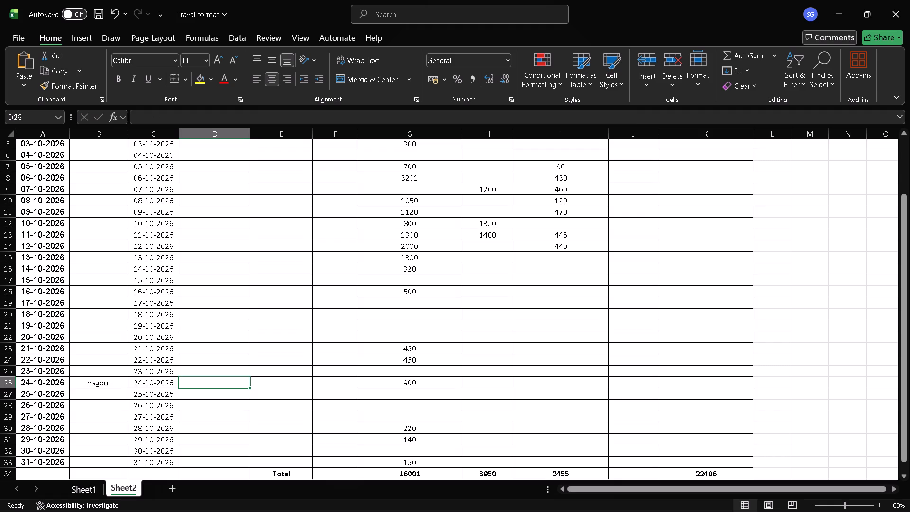
key(g)
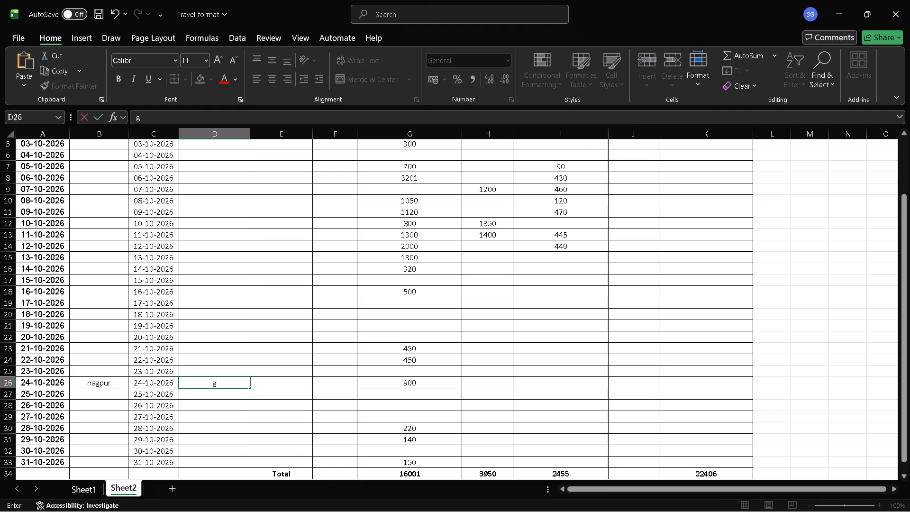
text(ad)
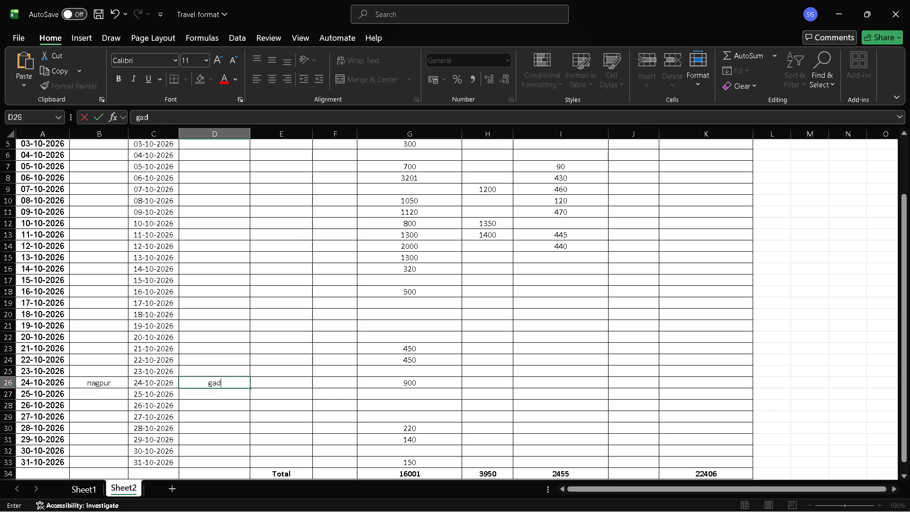
text(chiro;l)
key(BackSpace)
key(i)
Enter bus as the travel MODE in the 24-10-2026 row.
click(294, 391)
click(294, 376)
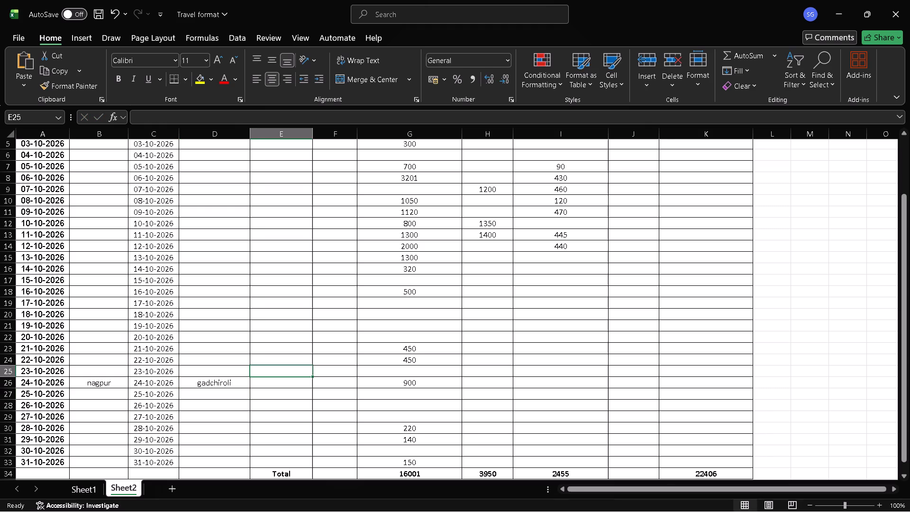
click(291, 380)
scroll(291, 380, down, 4)
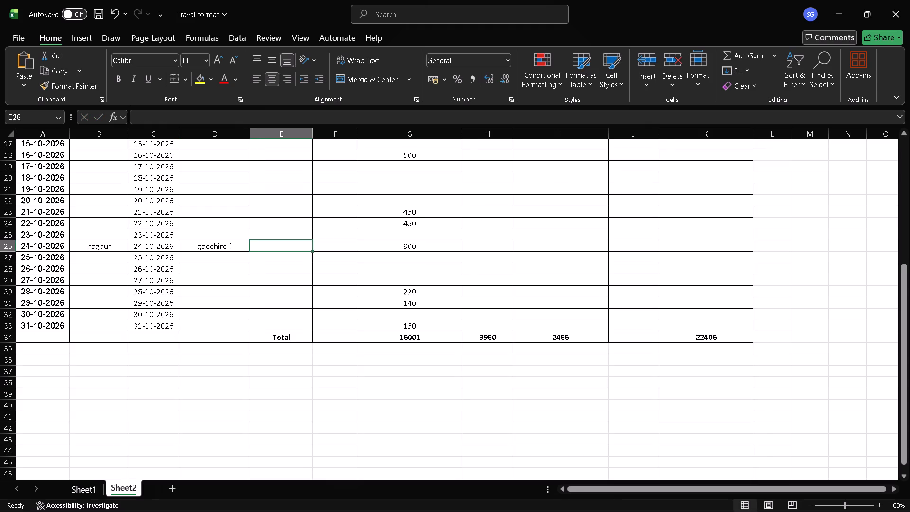
scroll(291, 380, up, 3)
scroll(291, 380, down, 1)
scroll(291, 380, up, 6)
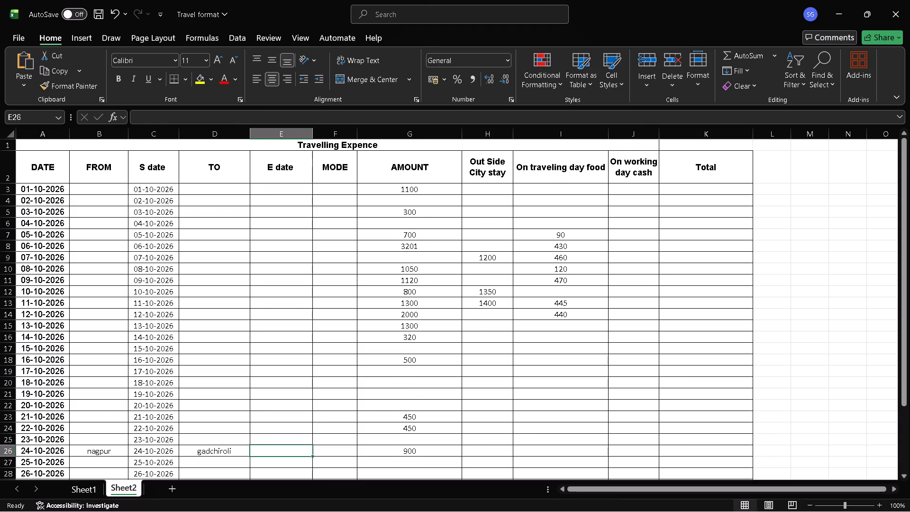
scroll(280, 402, down, 2)
scroll(280, 402, up, 3)
scroll(280, 402, down, 2)
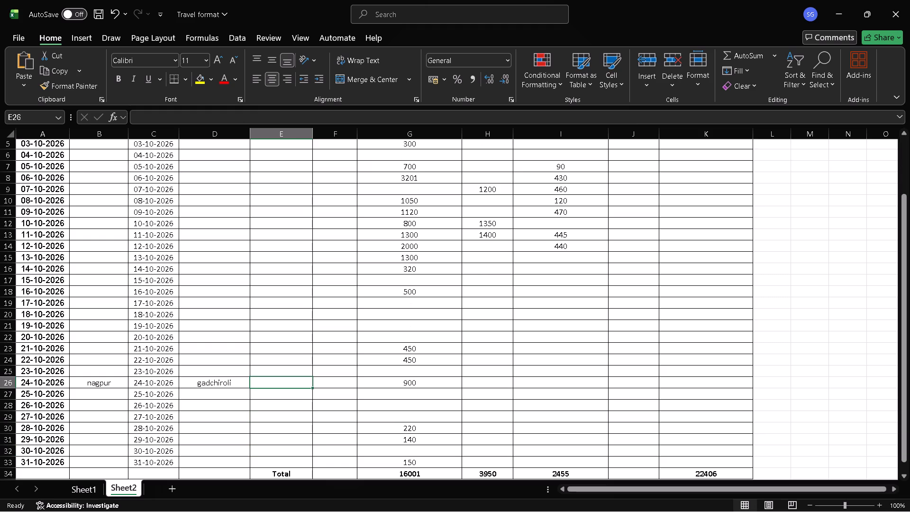
click(328, 383)
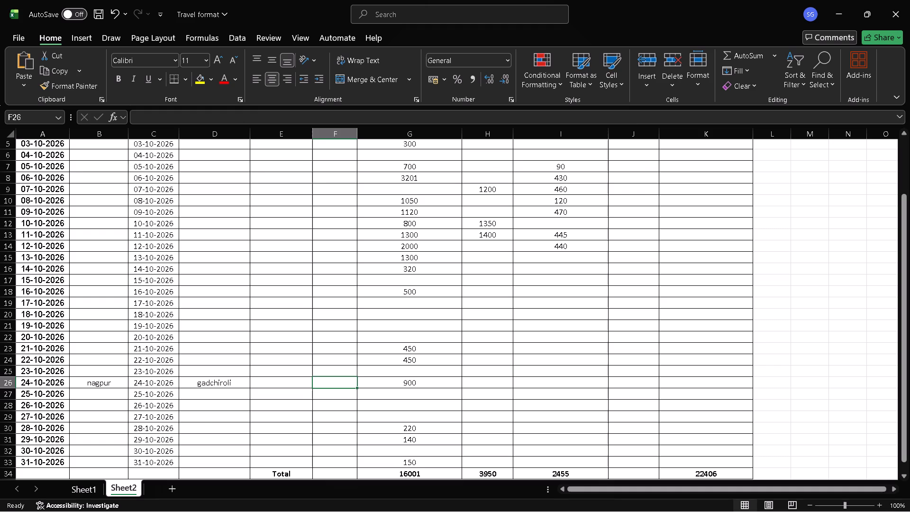
text(bu)
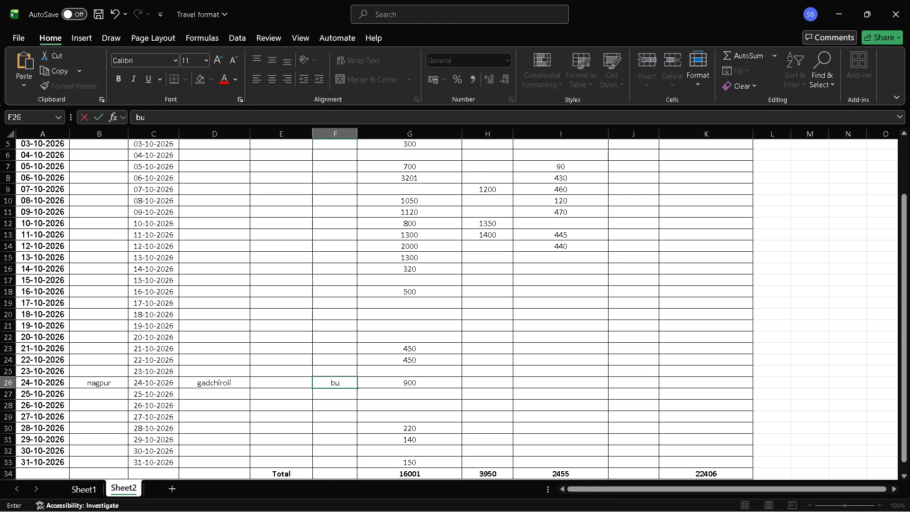
key(s)
Enter nagpur as FROM and amravati as TO in the 05-10-2026 row.
scroll(342, 413, down, 3)
scroll(339, 413, up, 6)
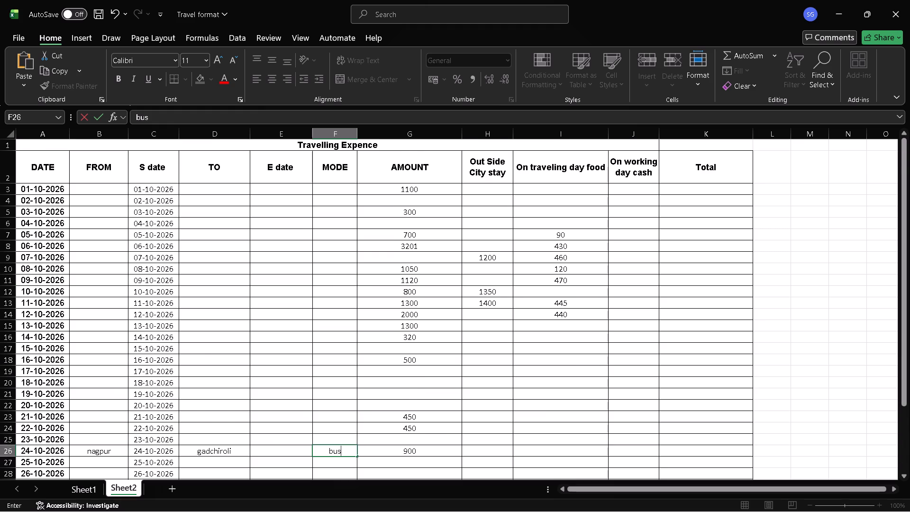
scroll(343, 419, down, 4)
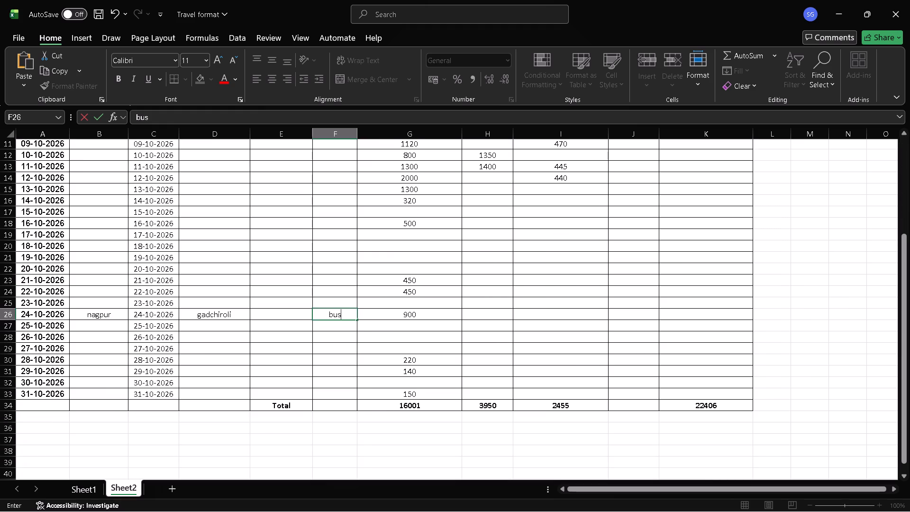
scroll(337, 415, up, 5)
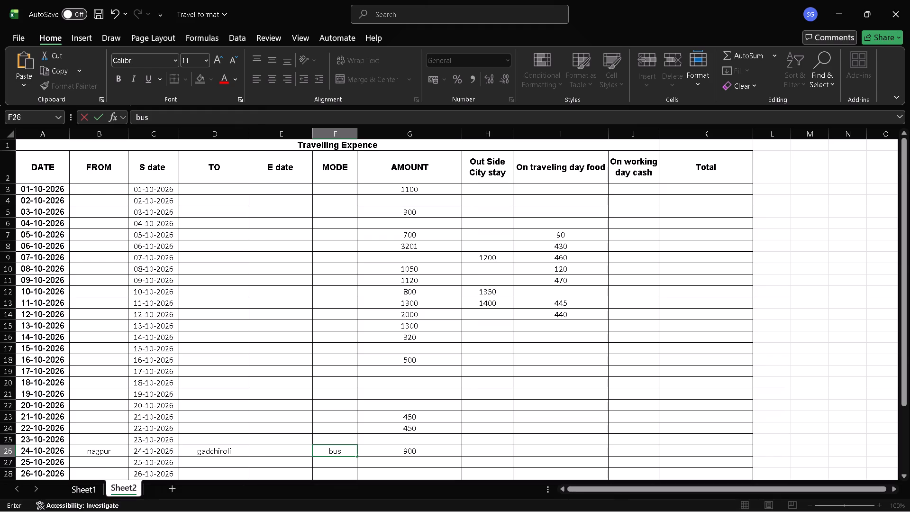
click(82, 234)
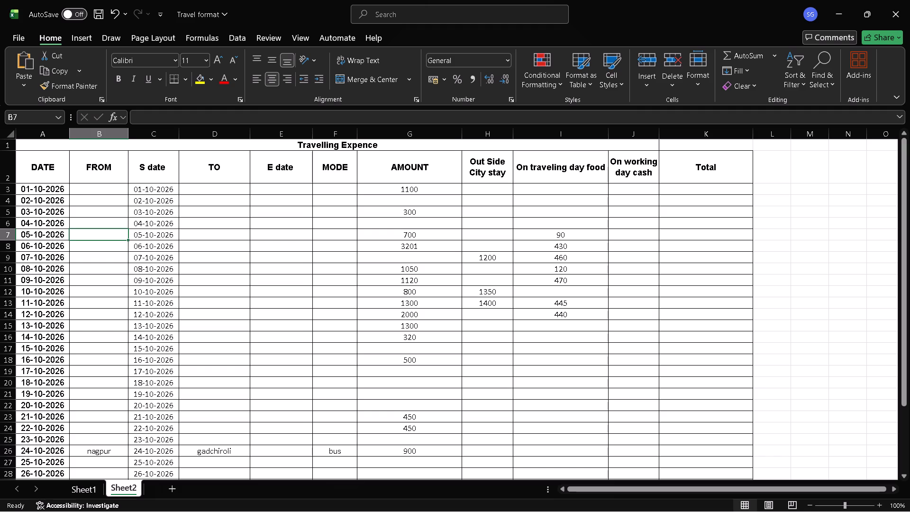
text(nagpur)
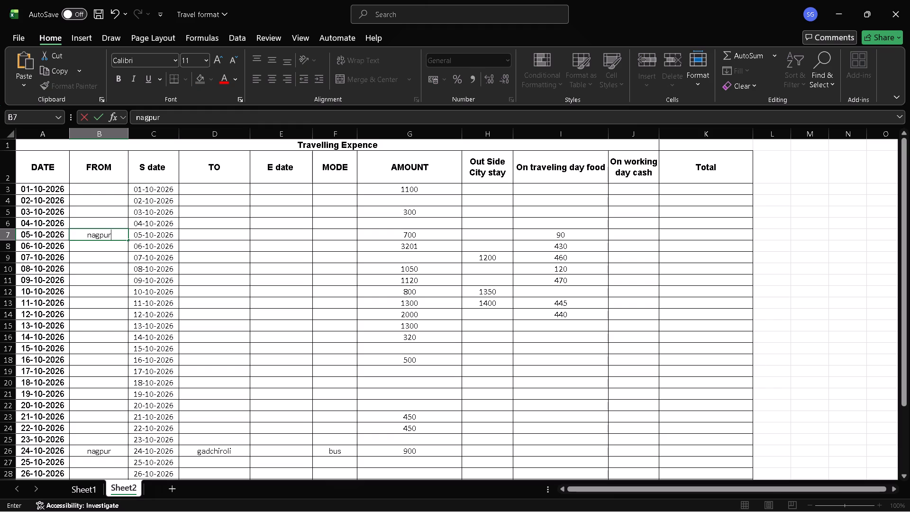
click(215, 234)
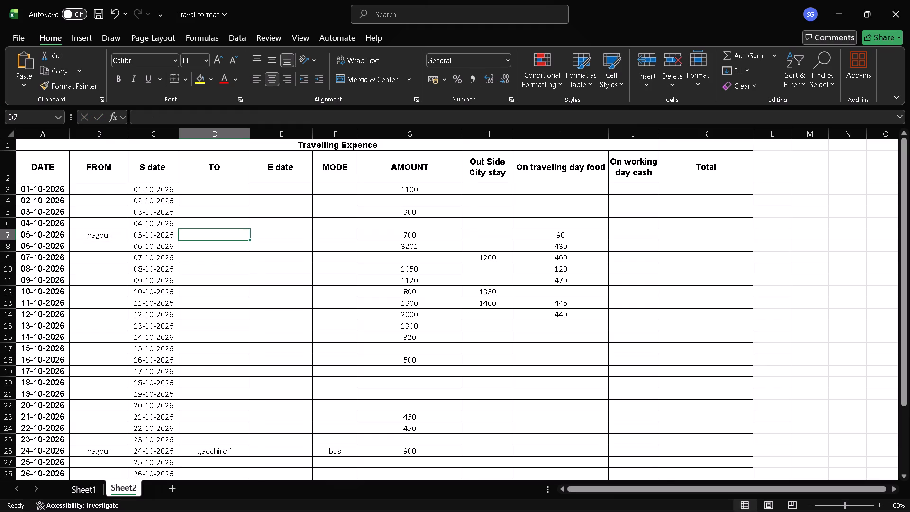
key(a)
key(m)
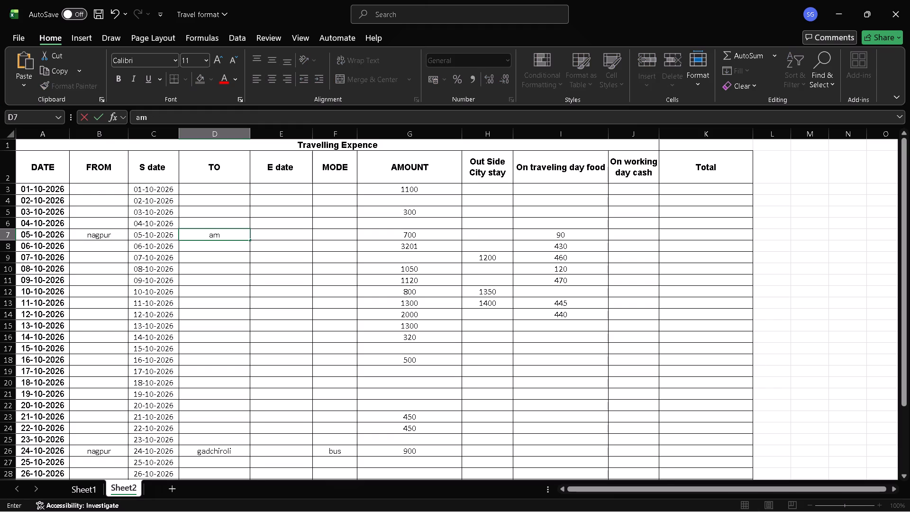
text(ra)
text(vati)
Select the FROM cell in the 10-10-2026 row.
click(116, 222)
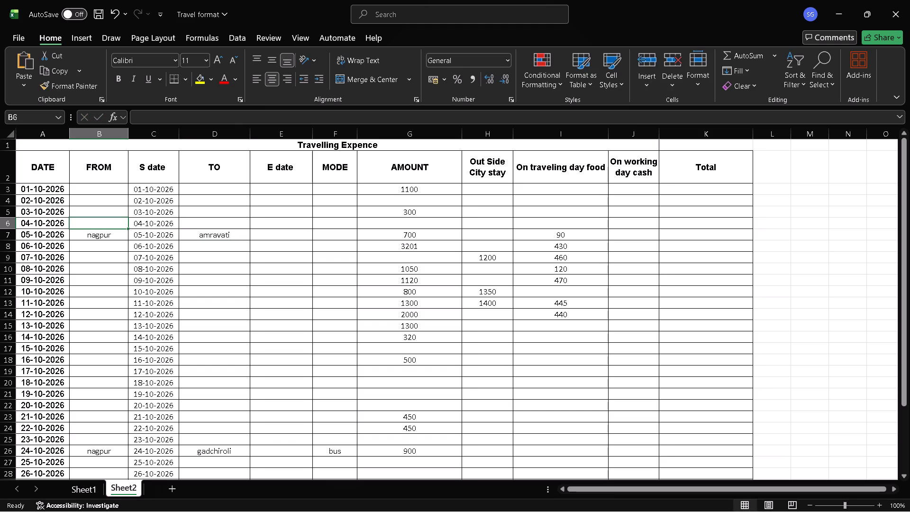
click(98, 291)
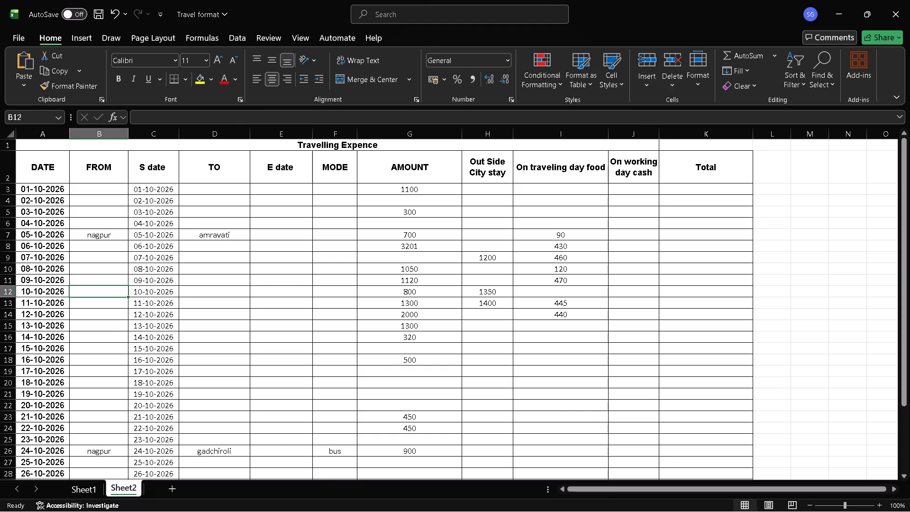
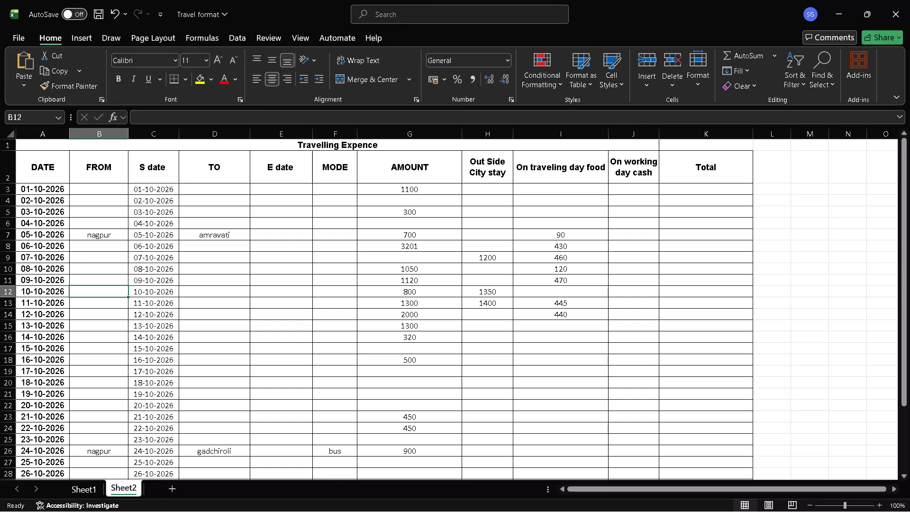
Enter nashik as FROM and nashik-local as TO in the 10-10-2026 row.
click(105, 296)
text(nashik)
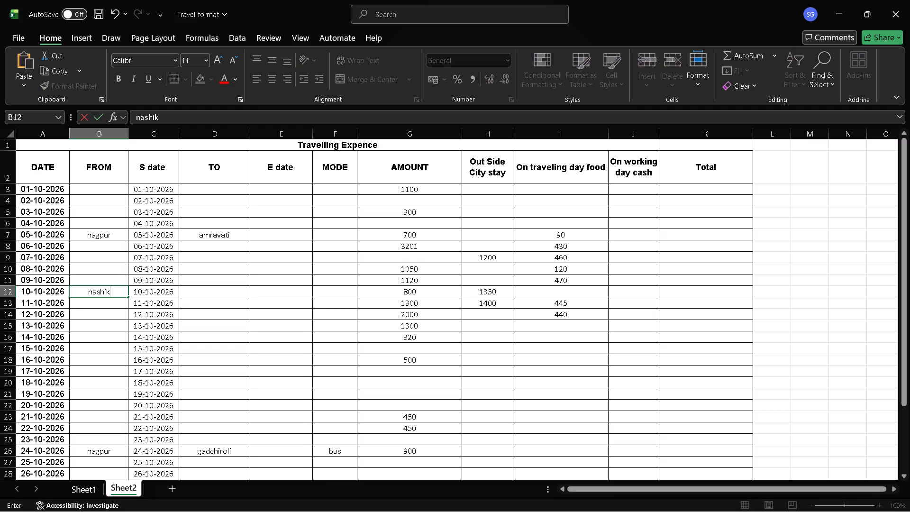
click(205, 295)
text(nashik)
key(minus)
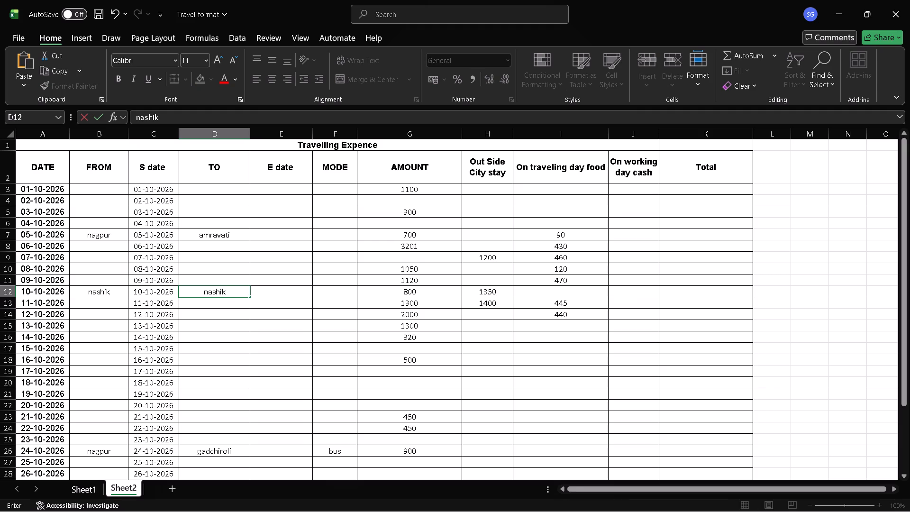
text(loca)
key(l)
Enter amalner as FROM in the 09-10-2026 row.
click(98, 282)
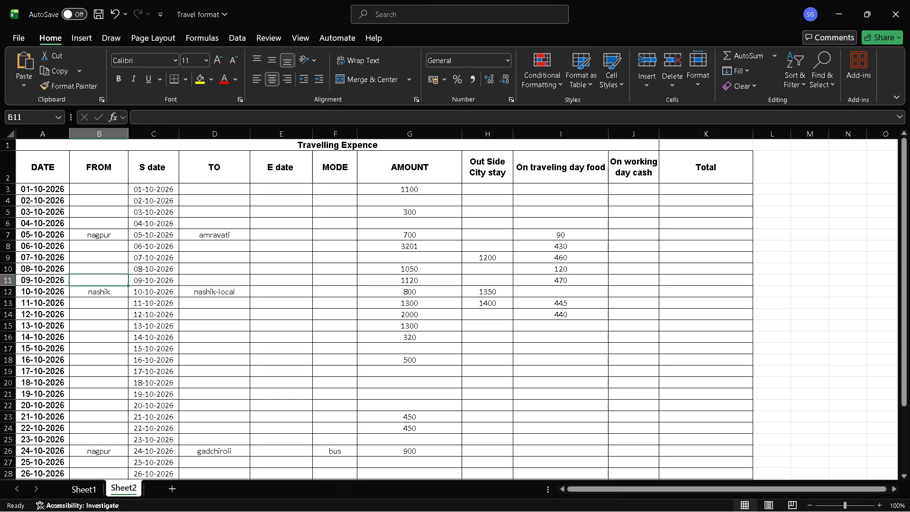
text(am)
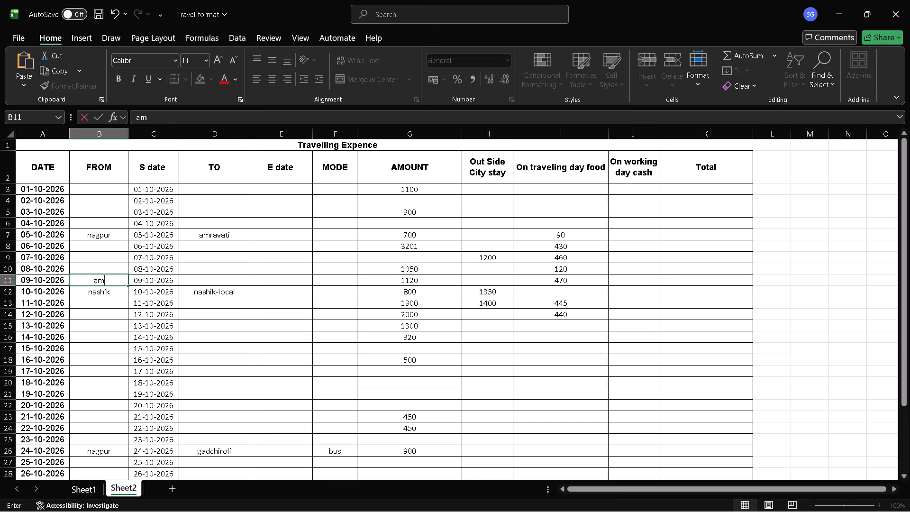
key(a)
text(ln)
text(er)
key(space)
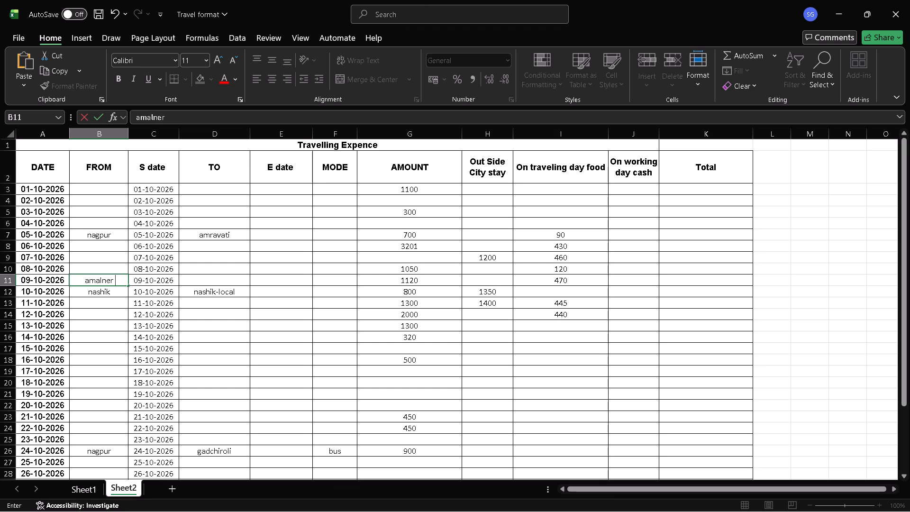
Enter nashik as TO in the 09-10-2026 row, without the auto-completed -local ending.
click(193, 283)
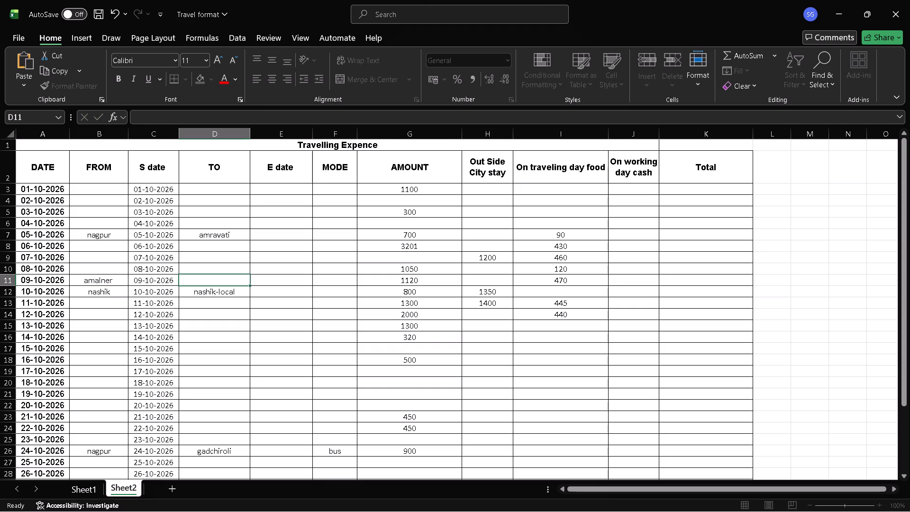
text(nashik)
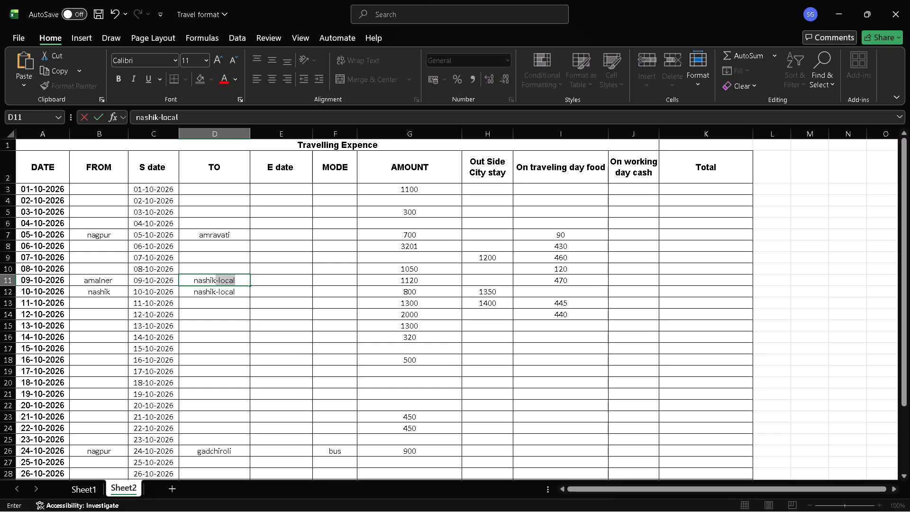
click(222, 316)
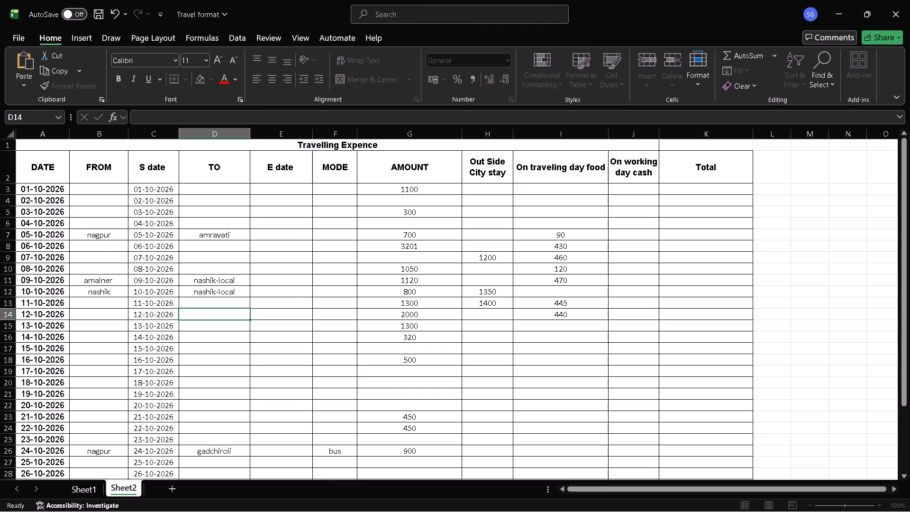
click(243, 280)
click(242, 283)
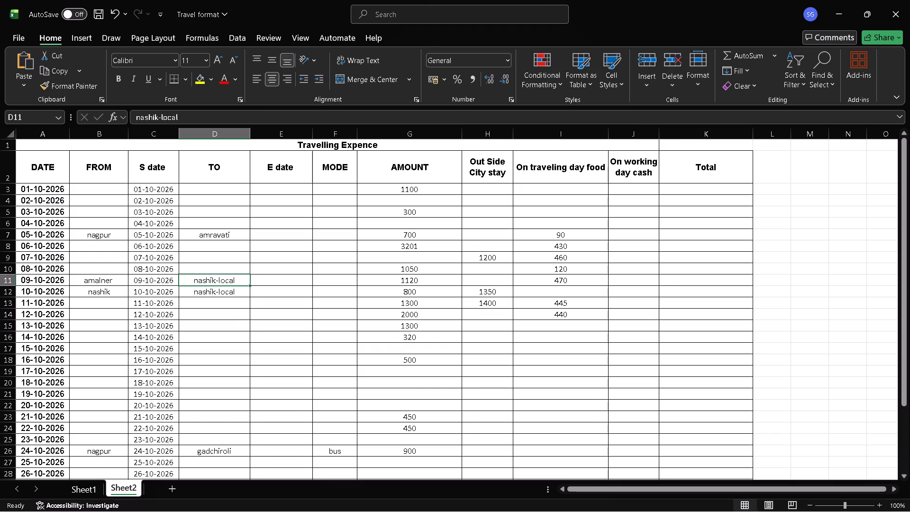
click(242, 283)
key(BackSpace)
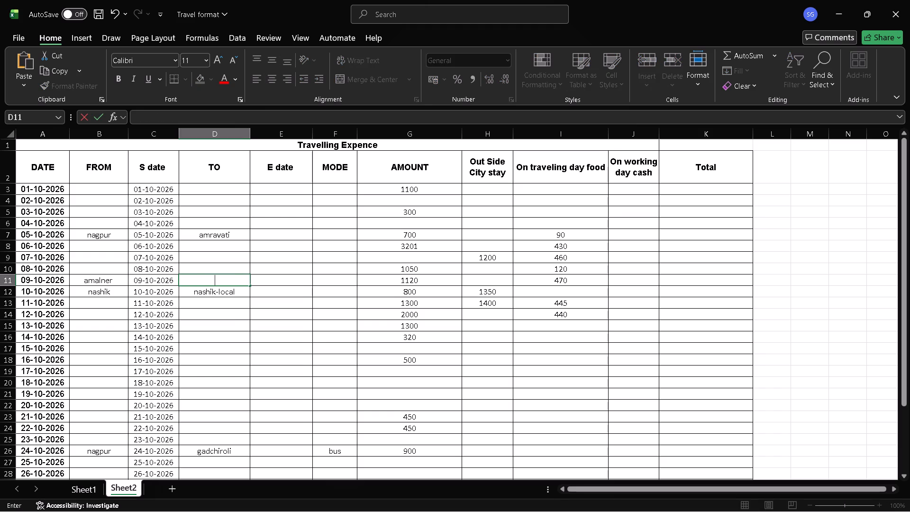
key(n)
text(ashik)
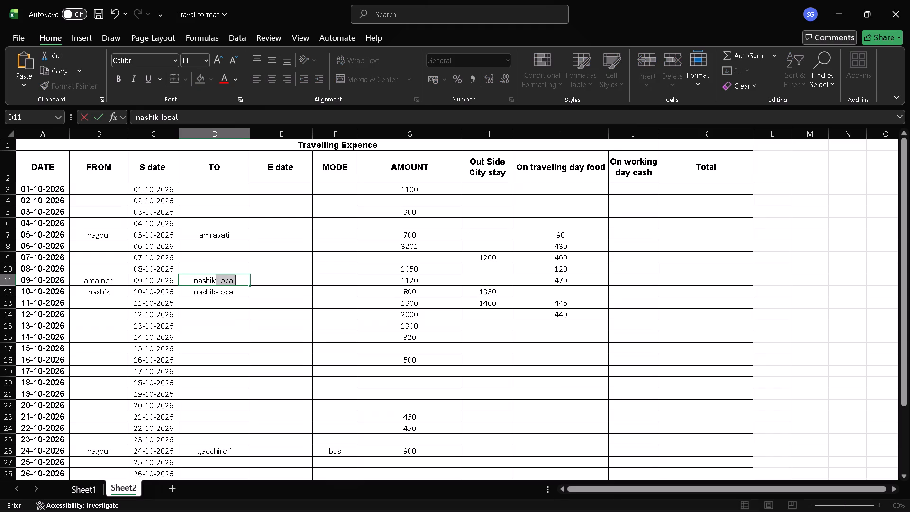
key(space)
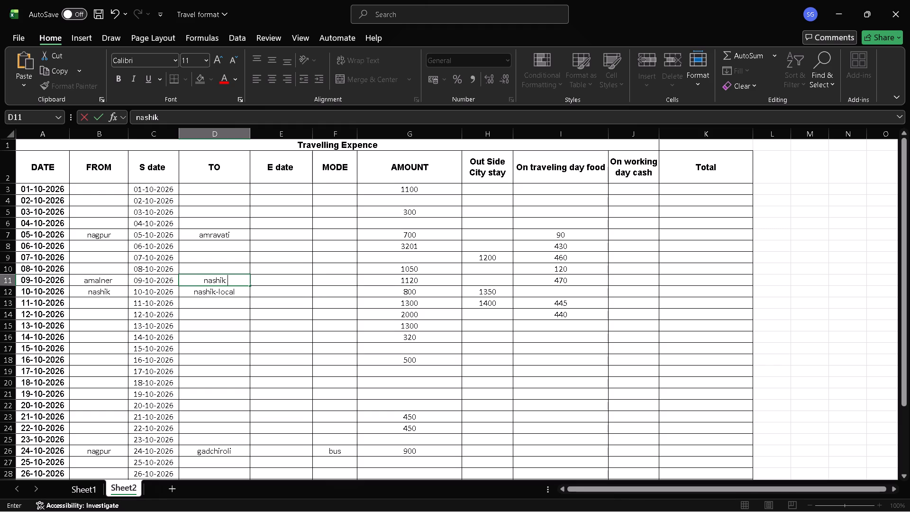
Select the FROM cell in the 07-10-2026 row.
click(102, 256)
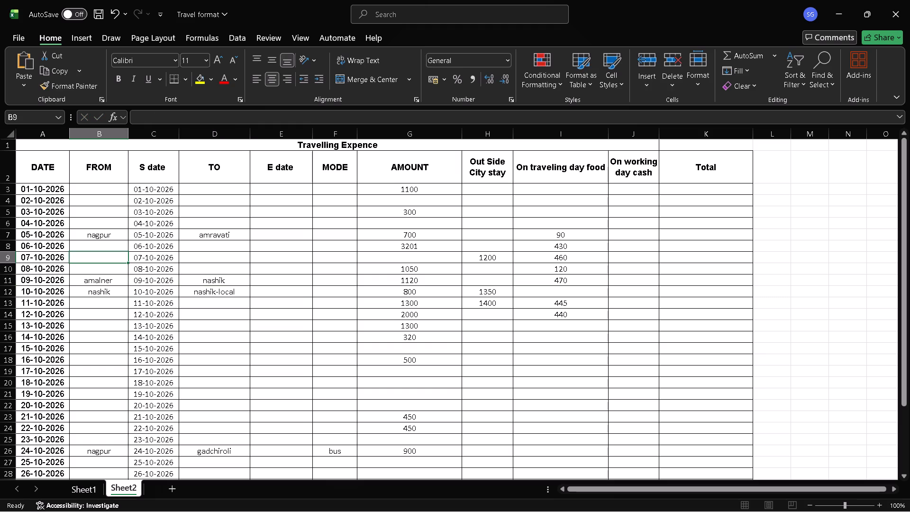
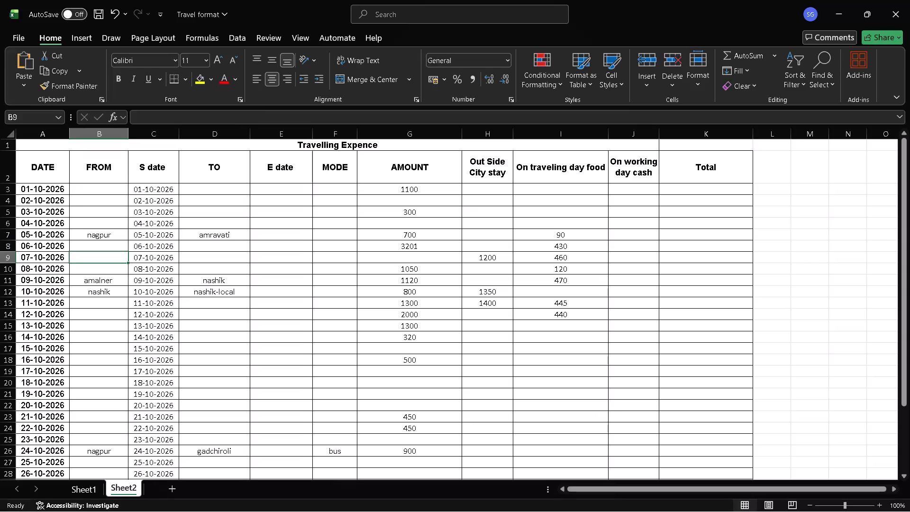
Enter nagpur as FROM in the 06-10-2026 row.
click(106, 247)
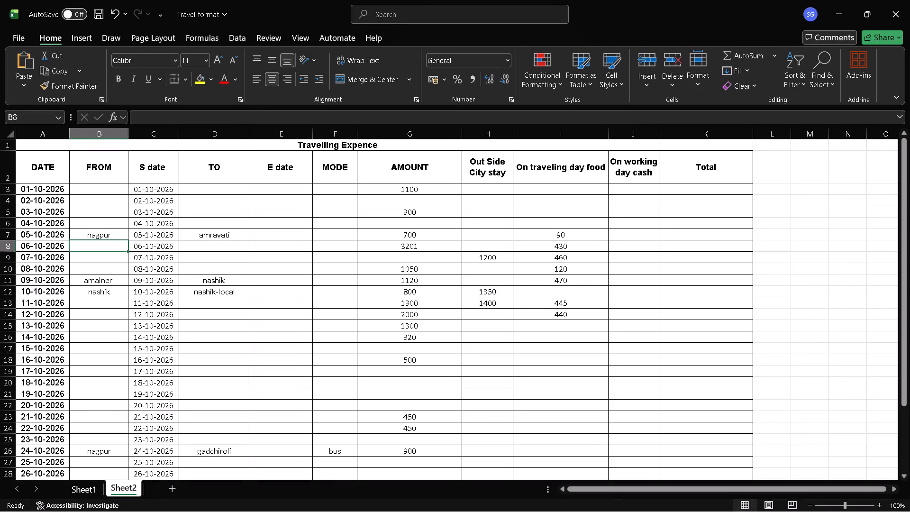
key(n)
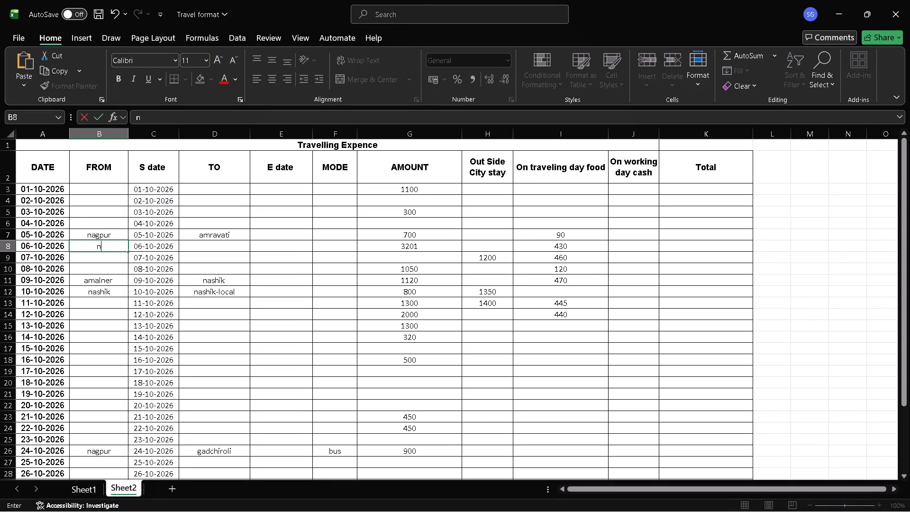
text(ag)
text(pu)
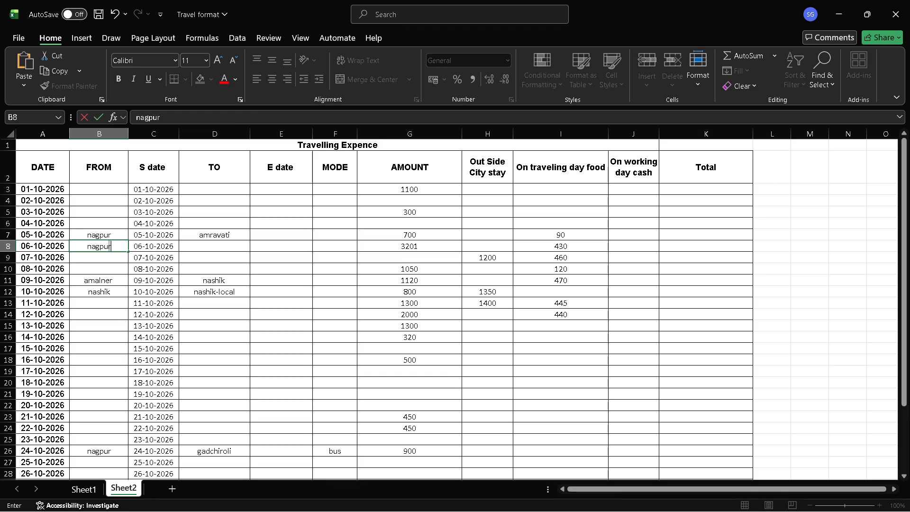
Enter akola,buldhana,shegaon as TO in the 06-10-2026 row.
click(214, 245)
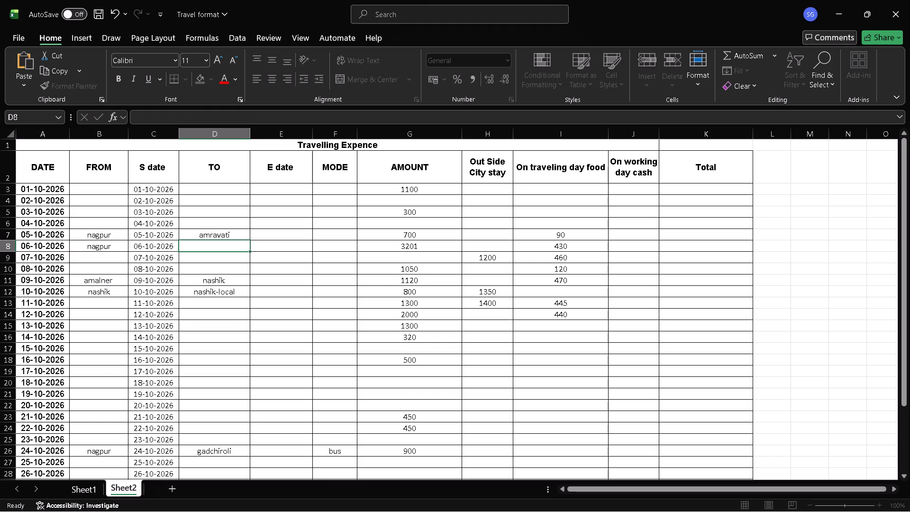
text(akola)
key(space)
key(BackSpace)
key(comma)
text(bu)
text(dh)
text(ana)
key(space)
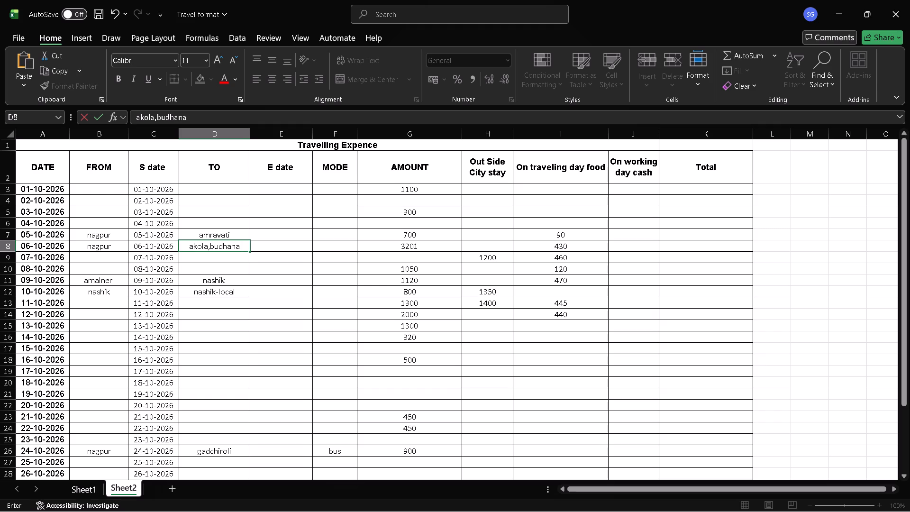
key(BackSpace)
key(BackSpace)
key(BackSpace)
key(BackSpace)
key(BackSpace)
key(BackSpace)
text(ldh)
key(a)
text(na)
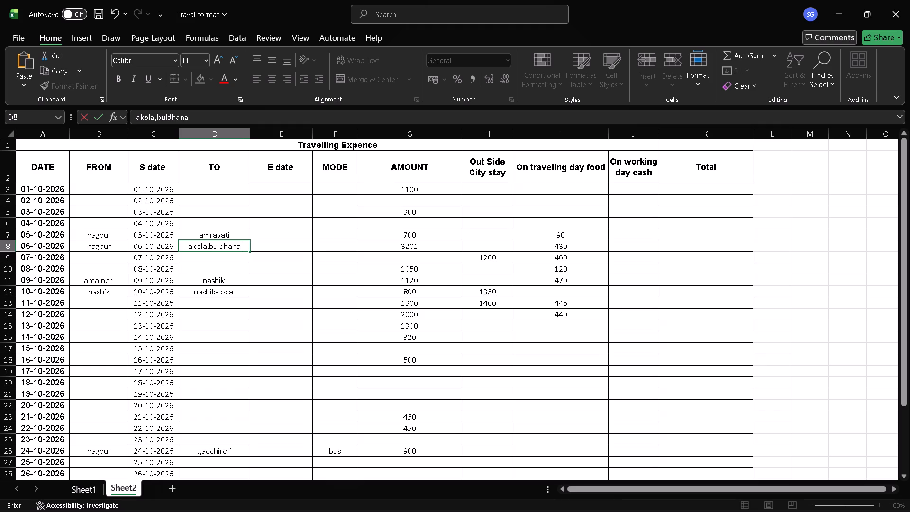
key(comma)
text(she)
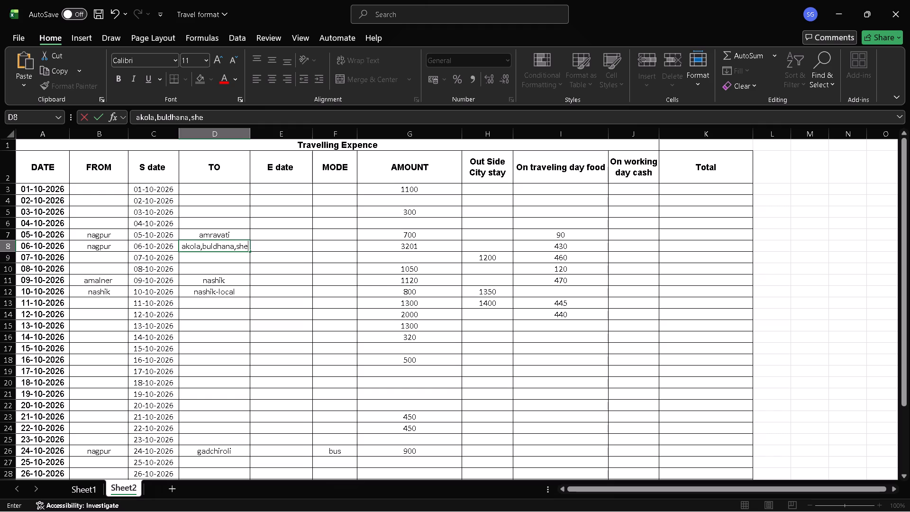
text(ga)
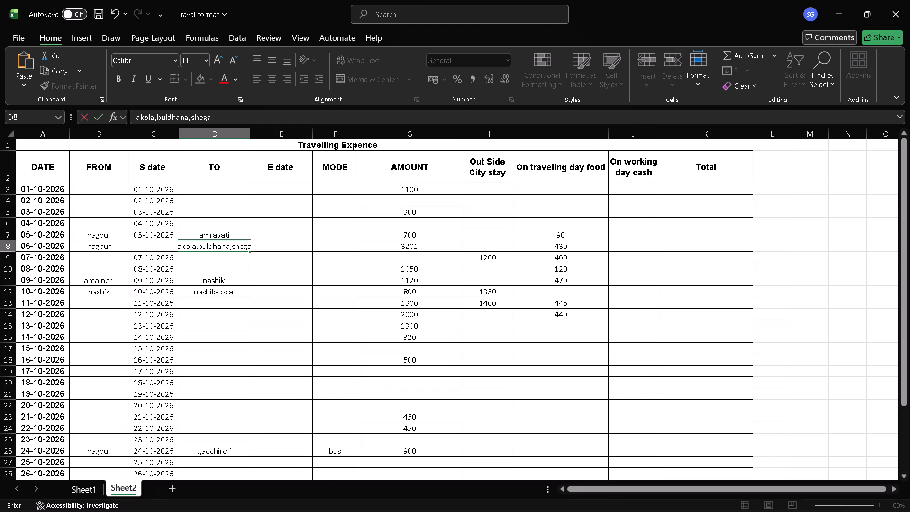
text(on)
key(Left)
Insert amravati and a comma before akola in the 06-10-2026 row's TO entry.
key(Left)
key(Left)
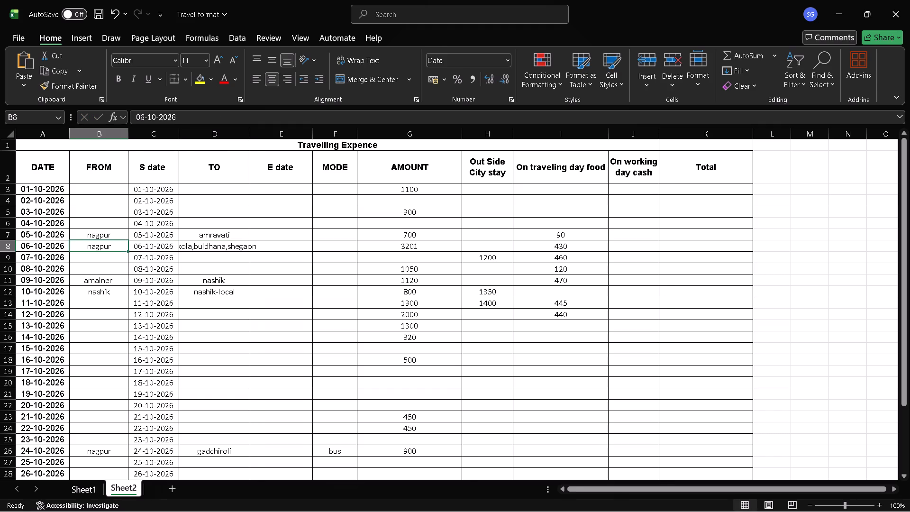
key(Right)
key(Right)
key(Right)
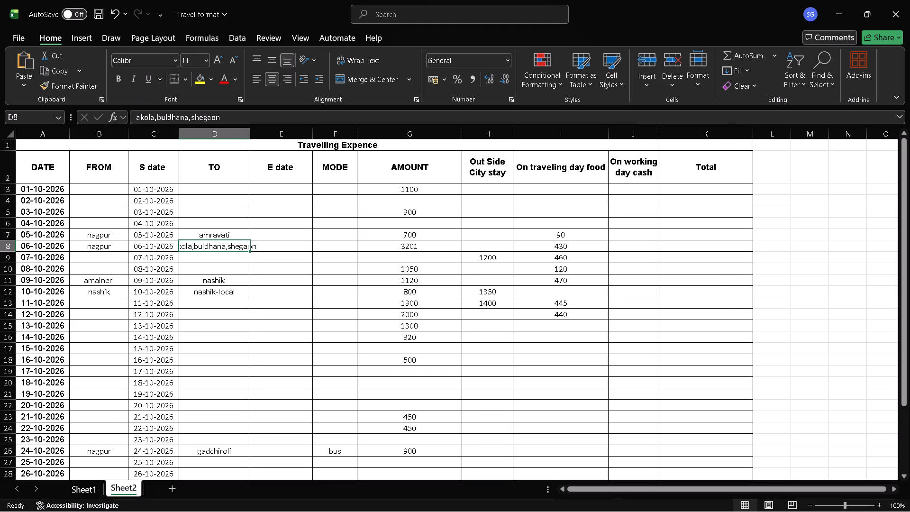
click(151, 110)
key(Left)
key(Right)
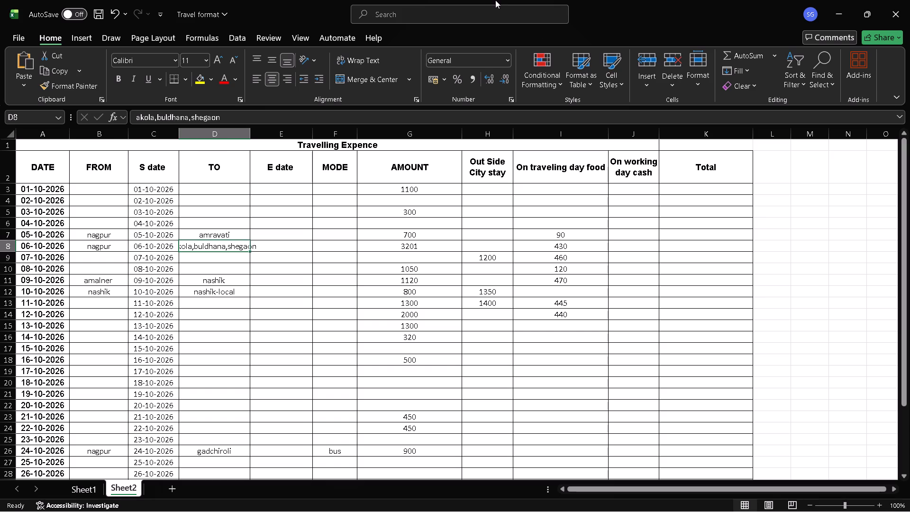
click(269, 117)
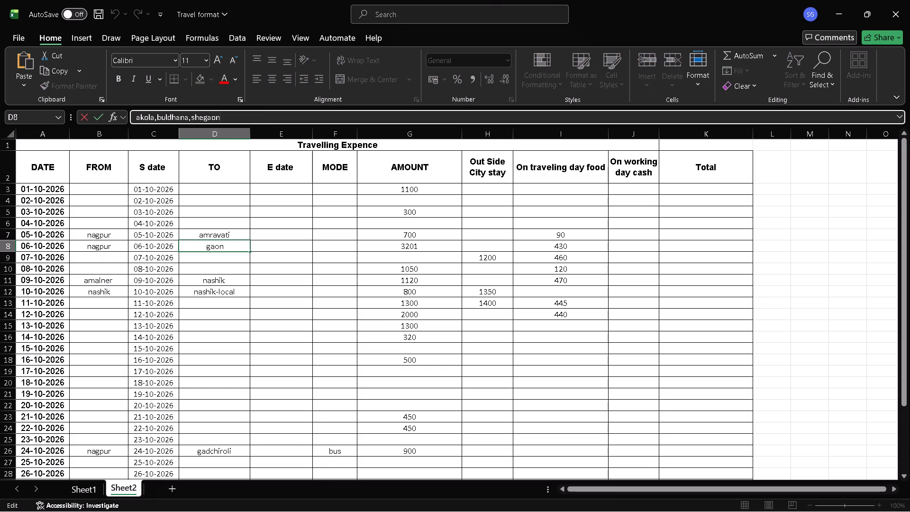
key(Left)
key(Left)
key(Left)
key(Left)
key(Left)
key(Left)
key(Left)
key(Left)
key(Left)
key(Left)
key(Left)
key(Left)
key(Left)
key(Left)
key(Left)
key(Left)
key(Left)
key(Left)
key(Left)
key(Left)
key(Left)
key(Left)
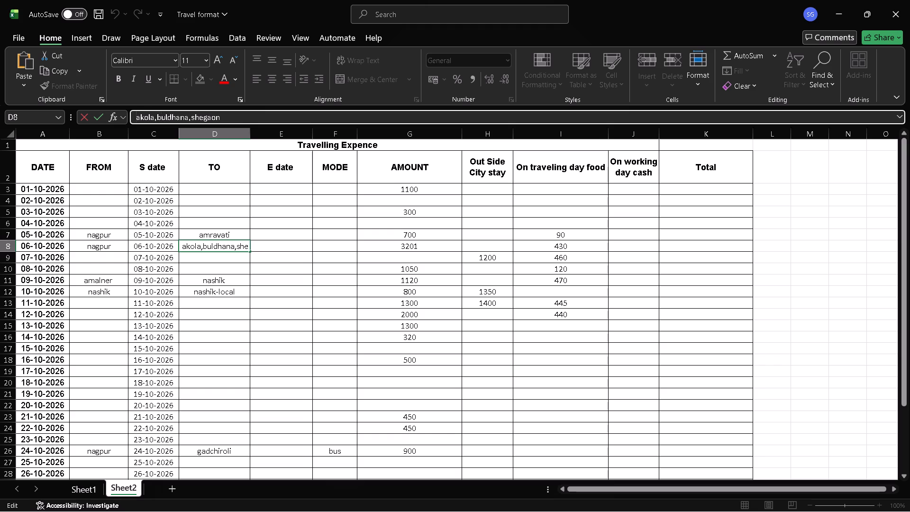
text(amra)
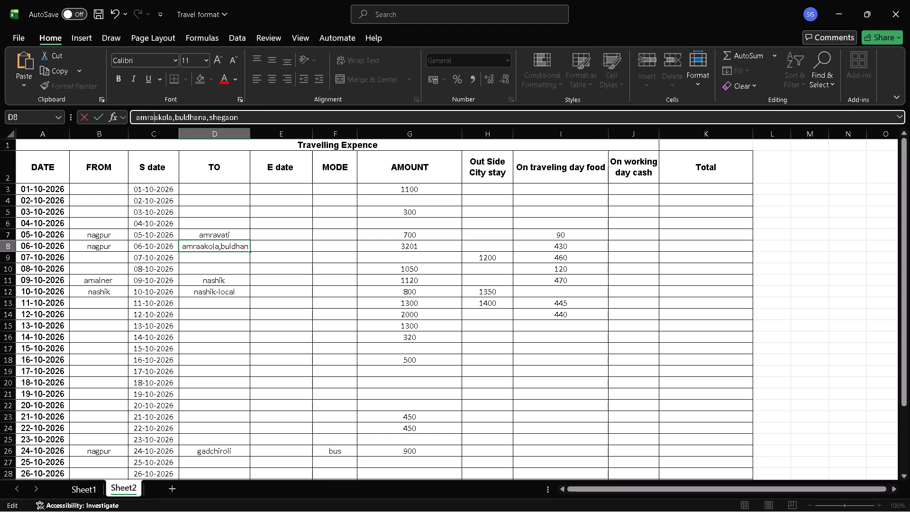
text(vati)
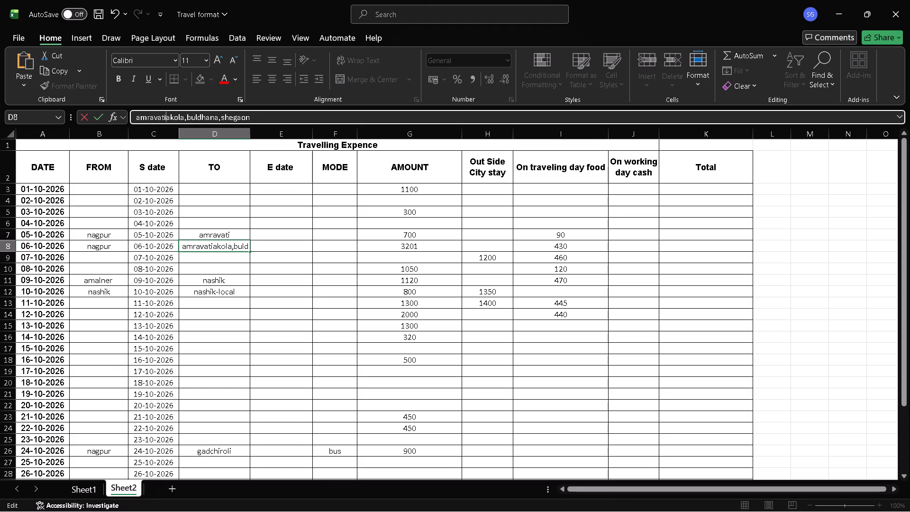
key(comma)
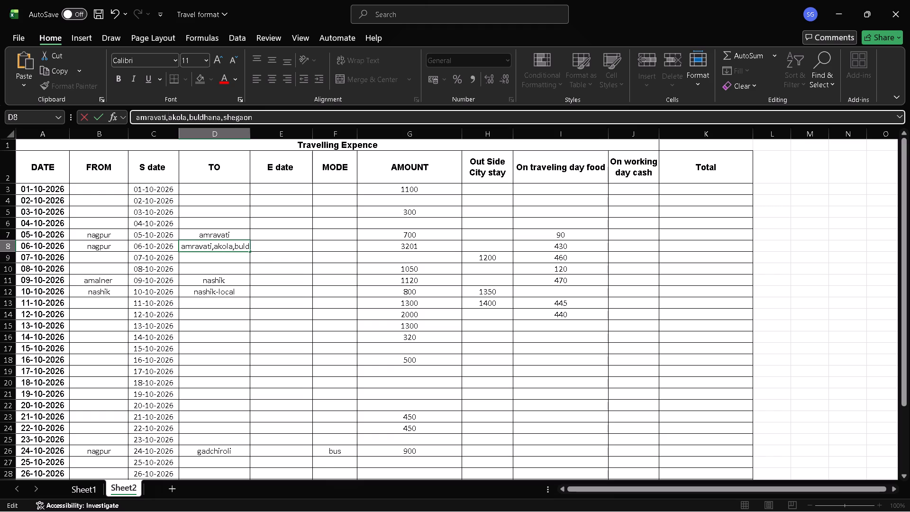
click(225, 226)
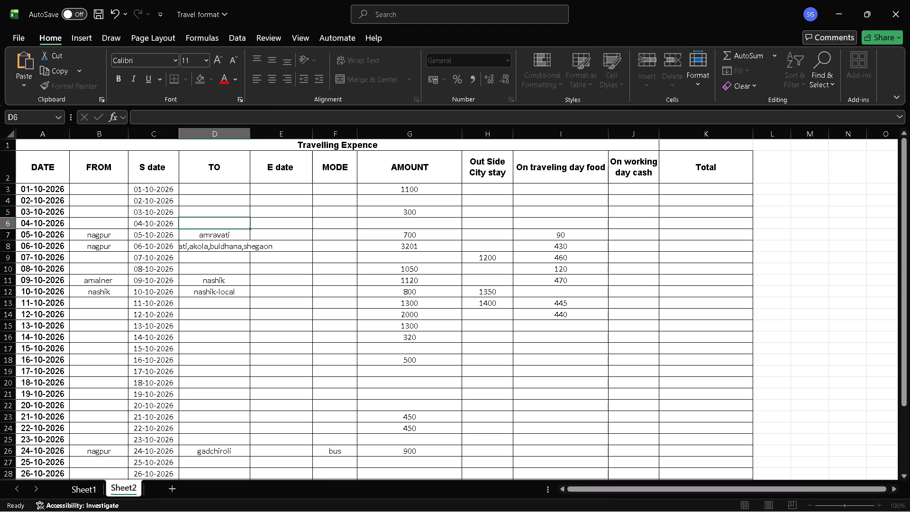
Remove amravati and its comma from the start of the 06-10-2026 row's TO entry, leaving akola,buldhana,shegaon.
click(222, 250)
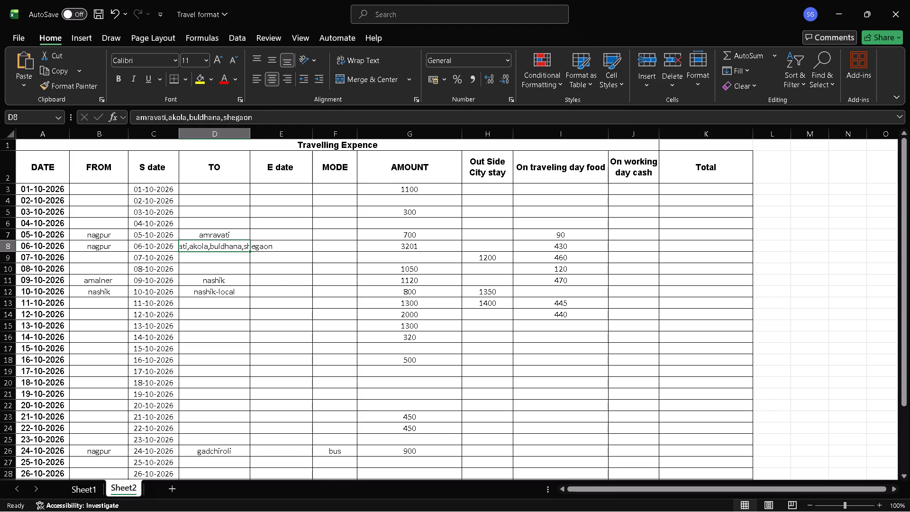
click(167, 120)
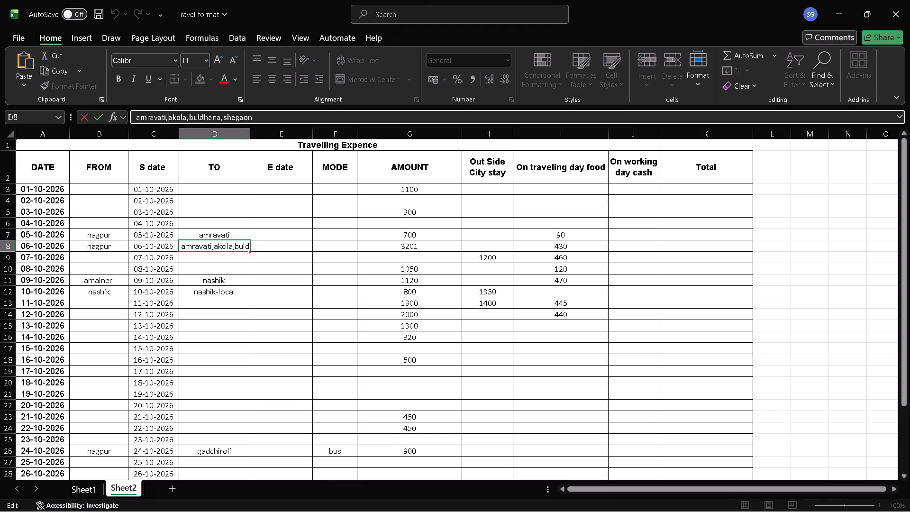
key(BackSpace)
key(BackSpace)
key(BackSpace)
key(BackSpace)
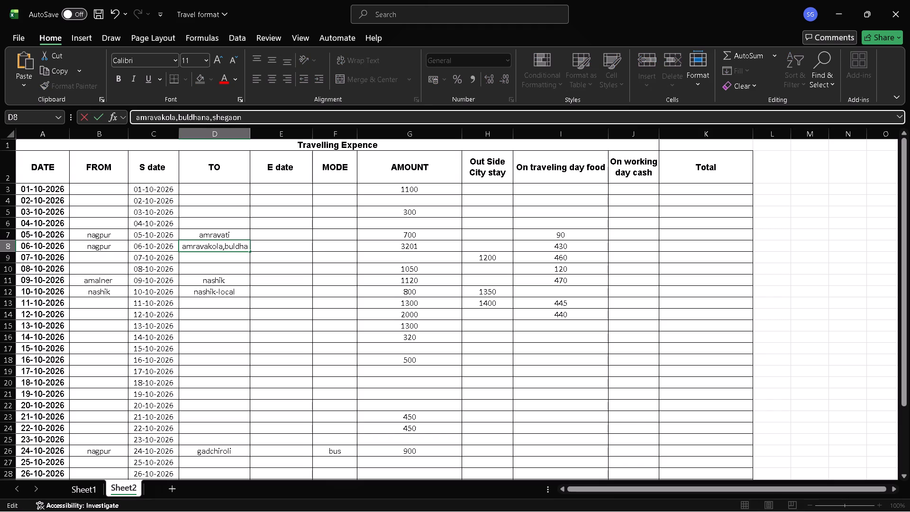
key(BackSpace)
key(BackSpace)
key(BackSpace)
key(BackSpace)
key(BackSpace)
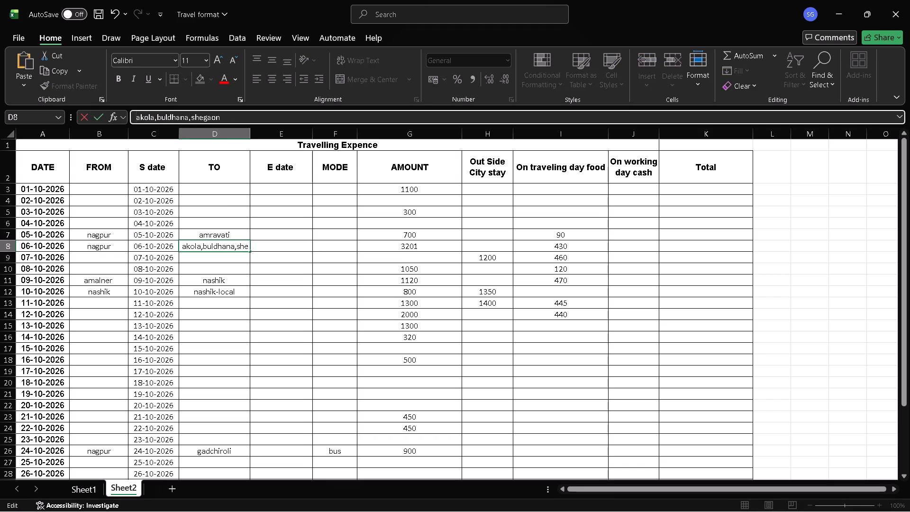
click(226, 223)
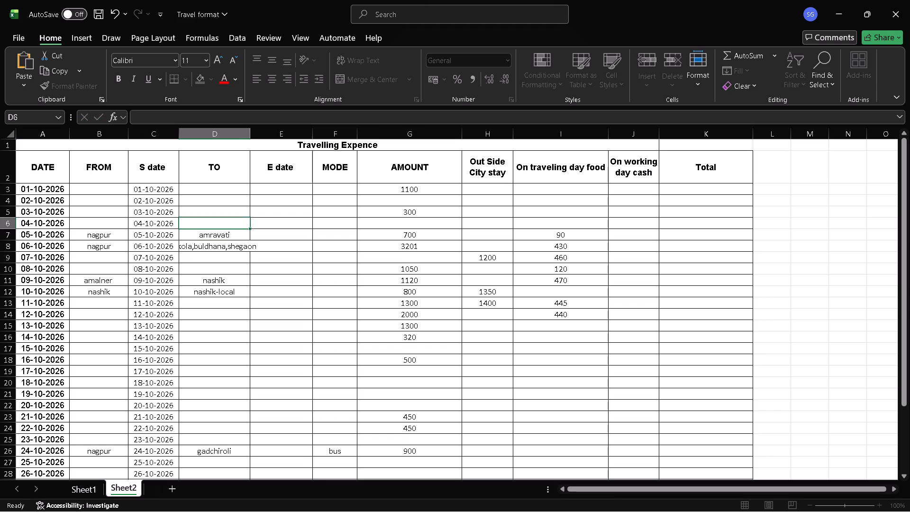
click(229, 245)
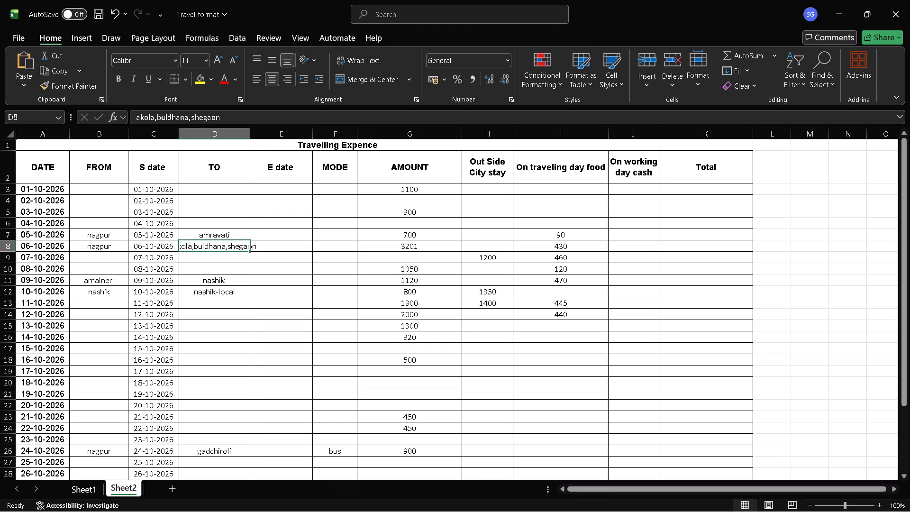
Select the TO cell in the 07-10-2026 row.
click(199, 257)
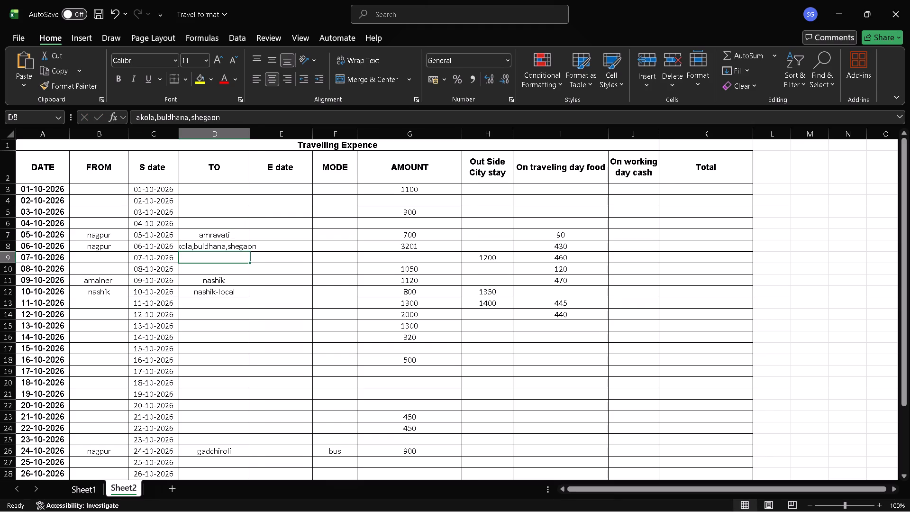
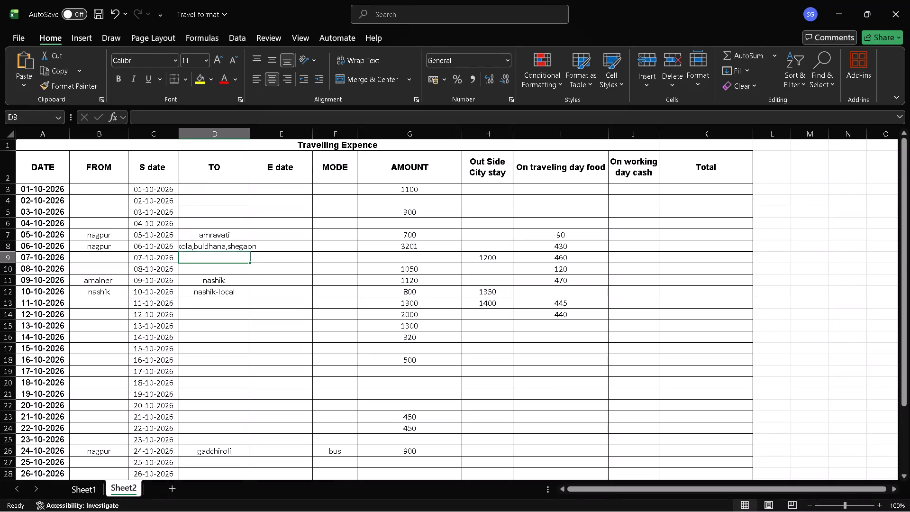
Fill the 01-10-2026 row with nagpur as FROM, umared as TO and car as MODE.
click(85, 191)
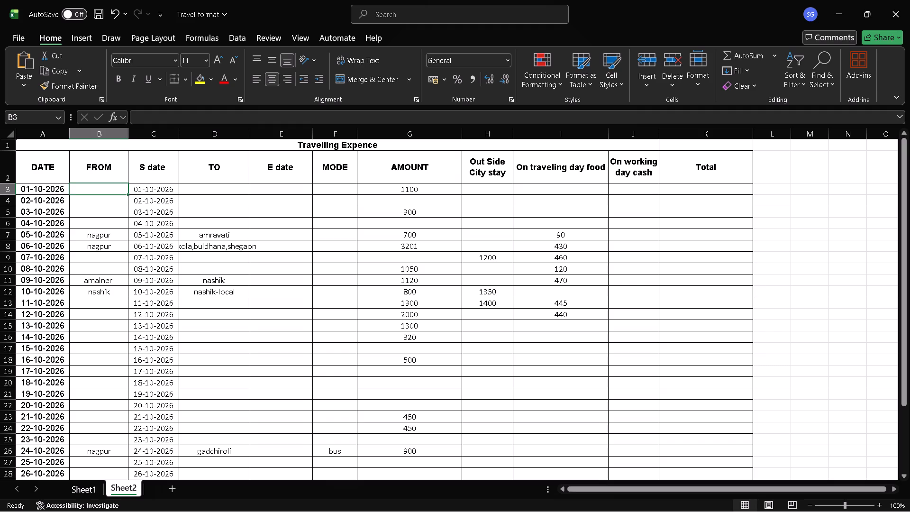
text(nagpur)
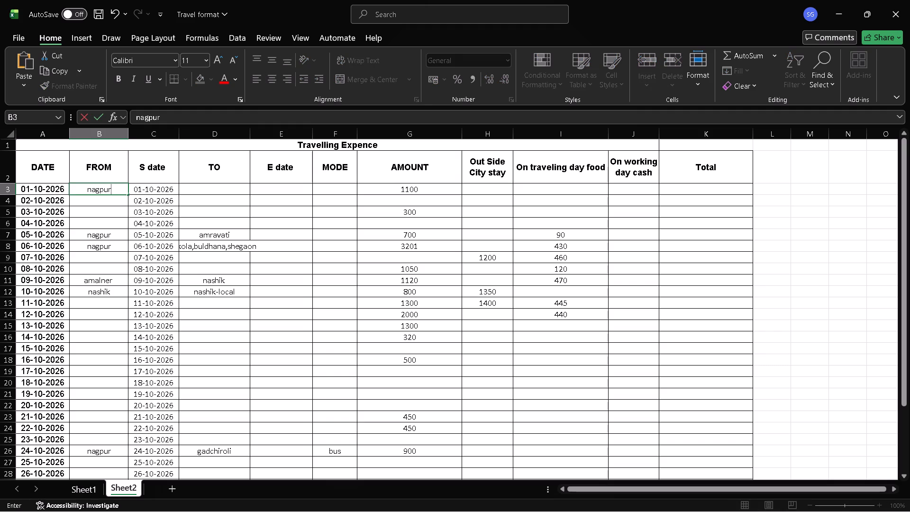
click(223, 189)
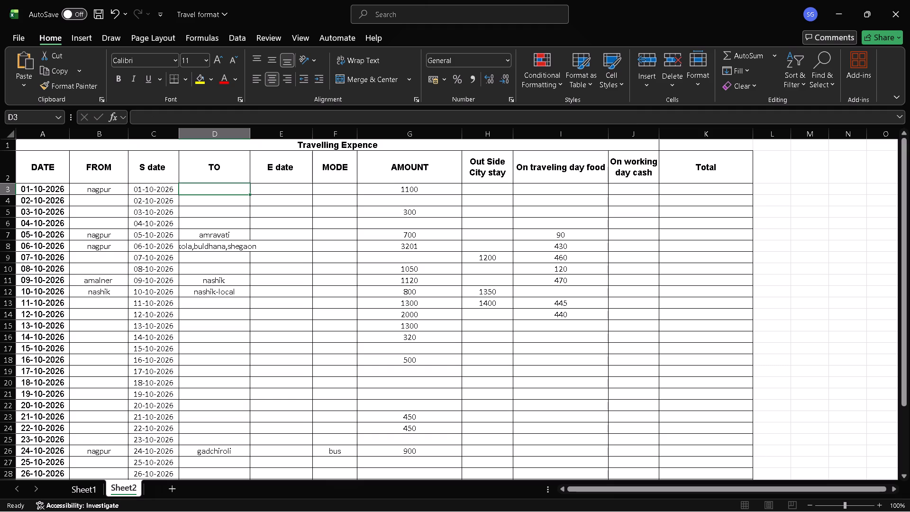
text(umare)
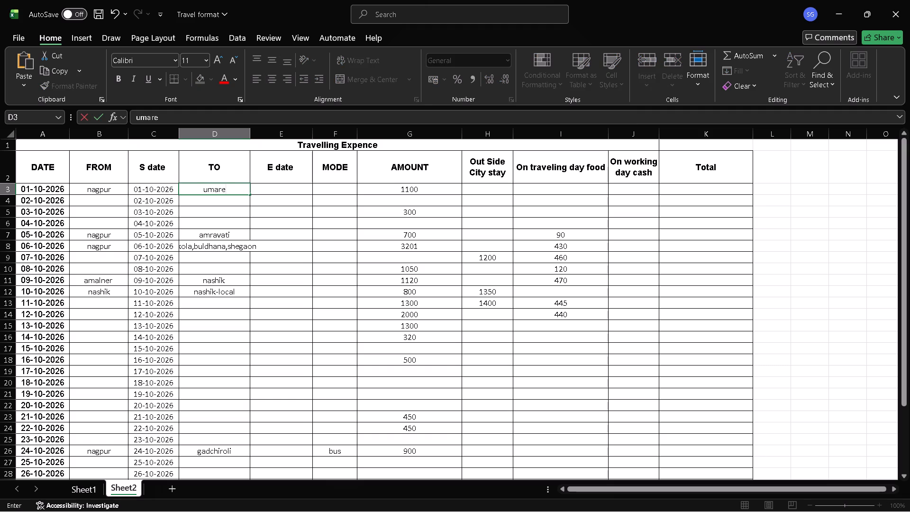
key(d)
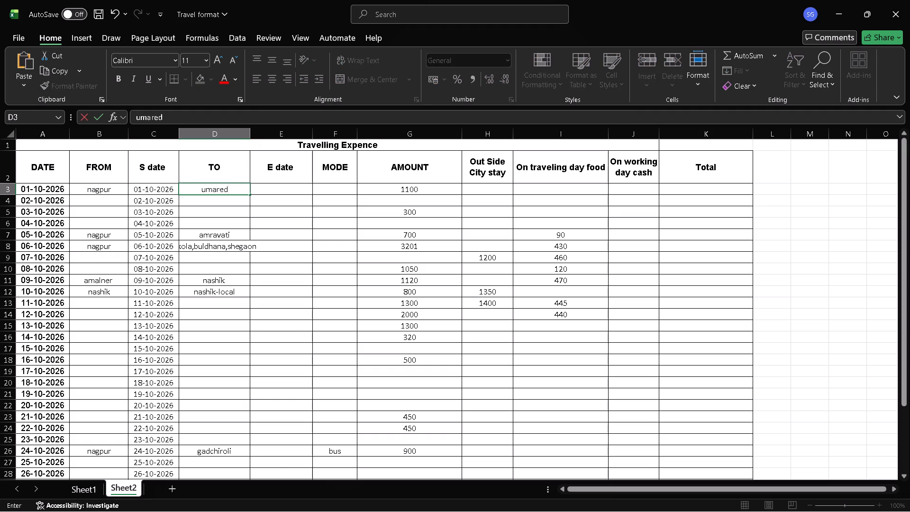
click(286, 193)
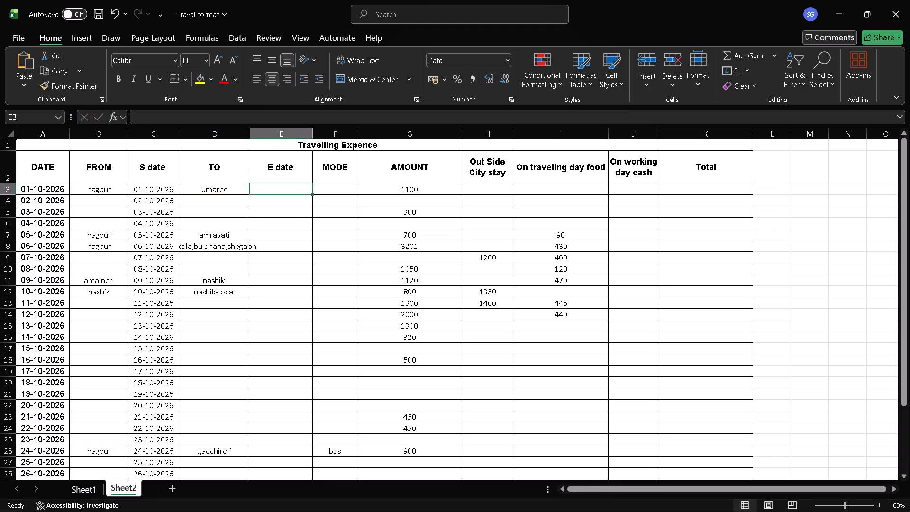
click(352, 190)
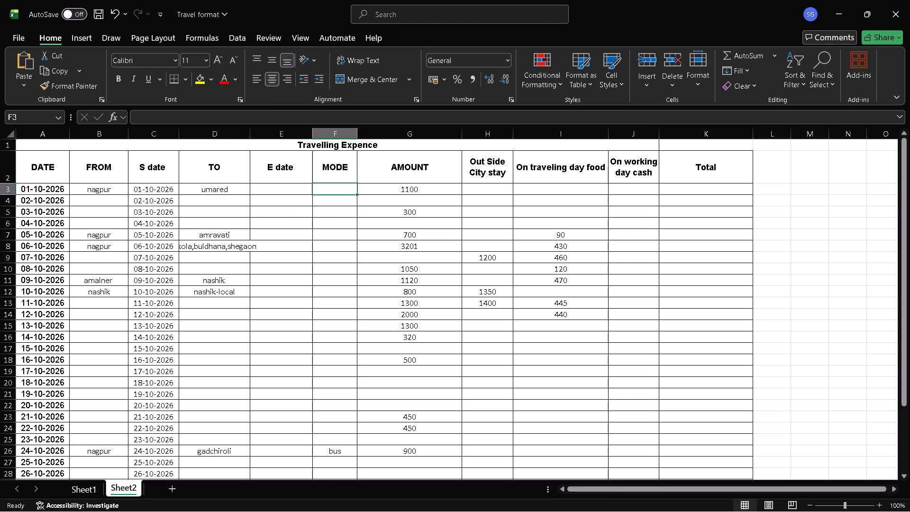
text(car)
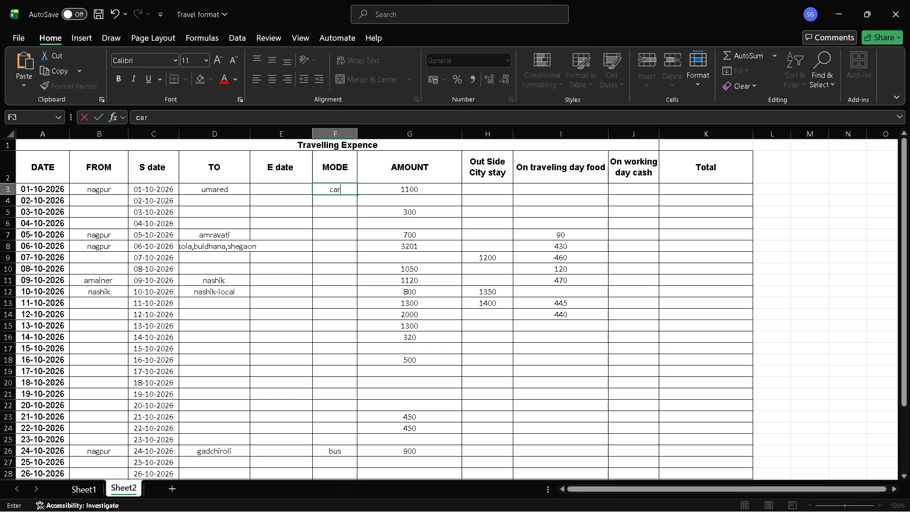
Select the FROM cell in the 03-10-2026 row.
click(89, 207)
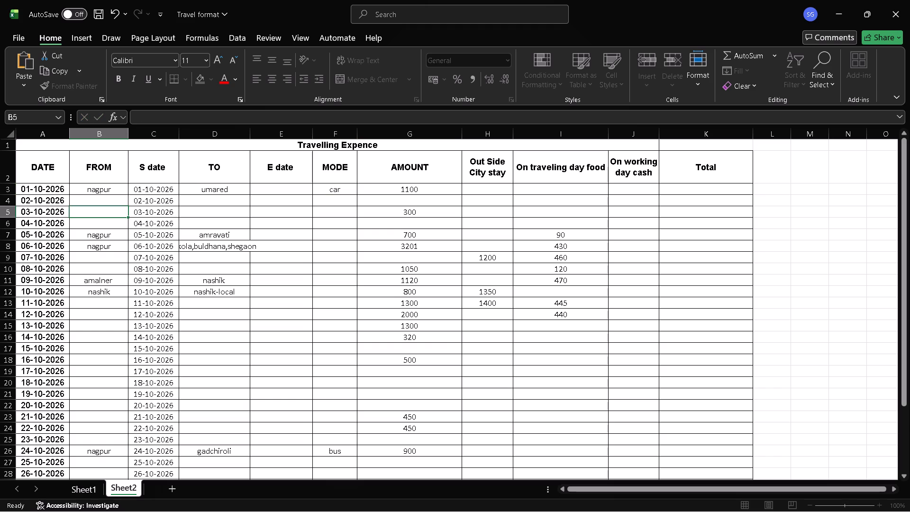
click(95, 200)
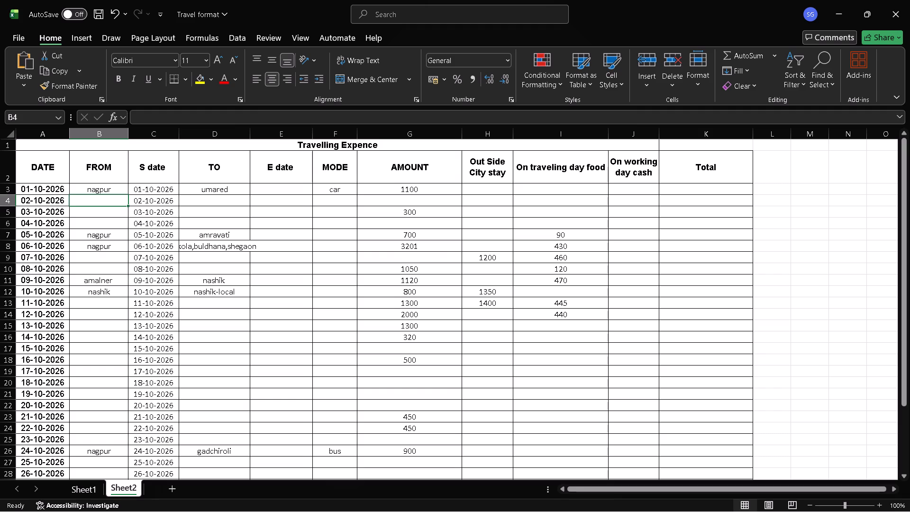
click(84, 217)
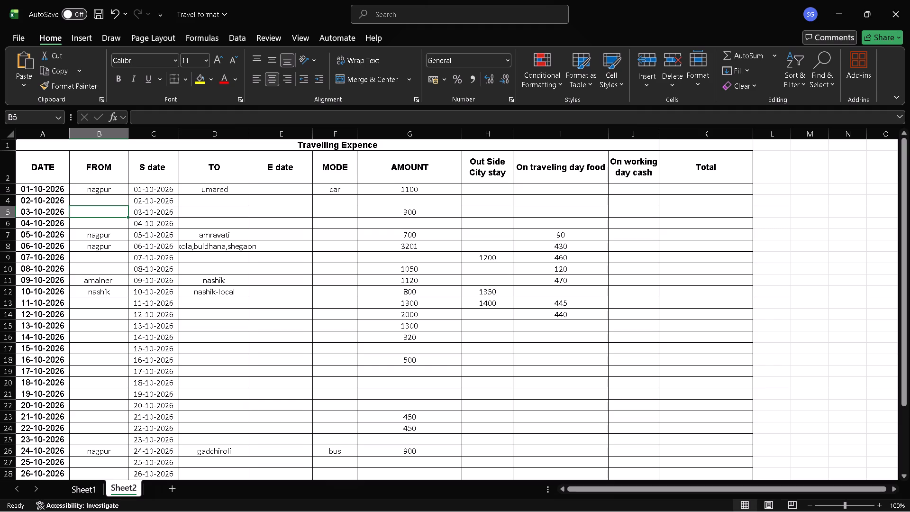
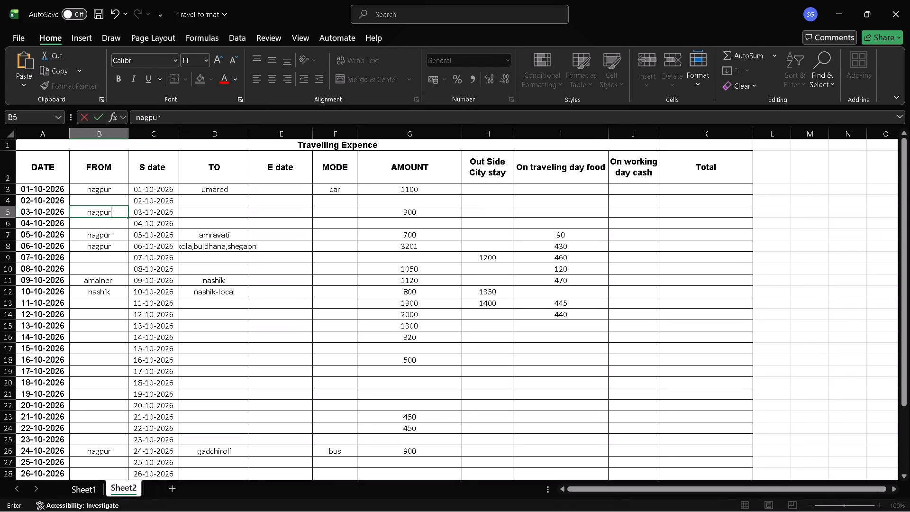
Enter nagpur-local as the TO destination in the 03-10-2026 row.
click(216, 216)
text(na)
text(gpur)
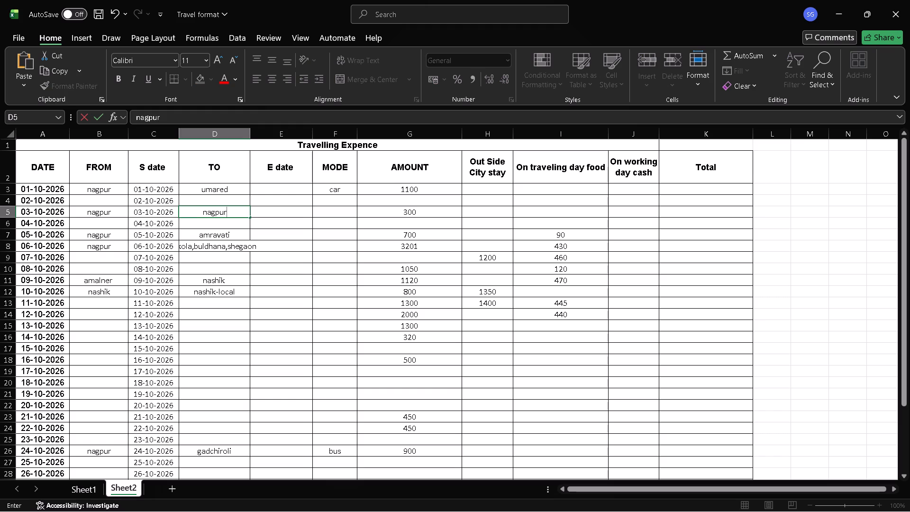
text(-local)
Select the FROM cell in the 07-10-2026 row.
click(86, 262)
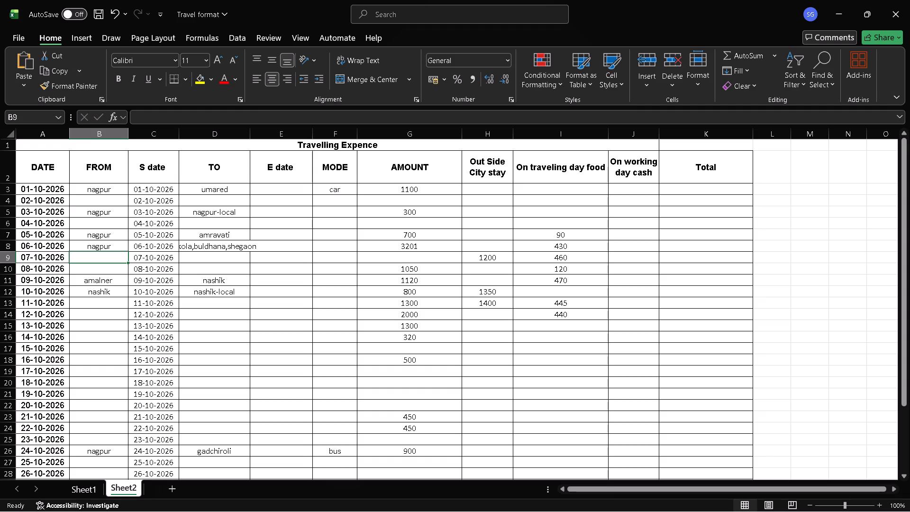
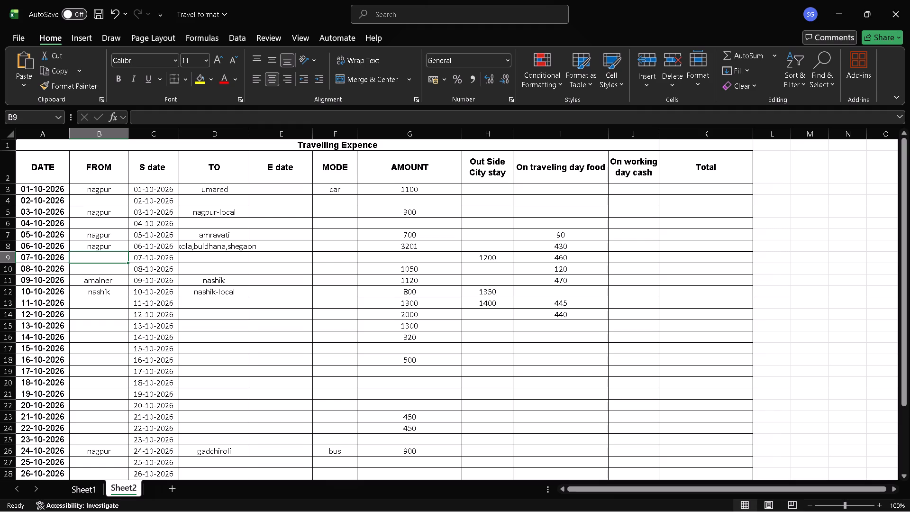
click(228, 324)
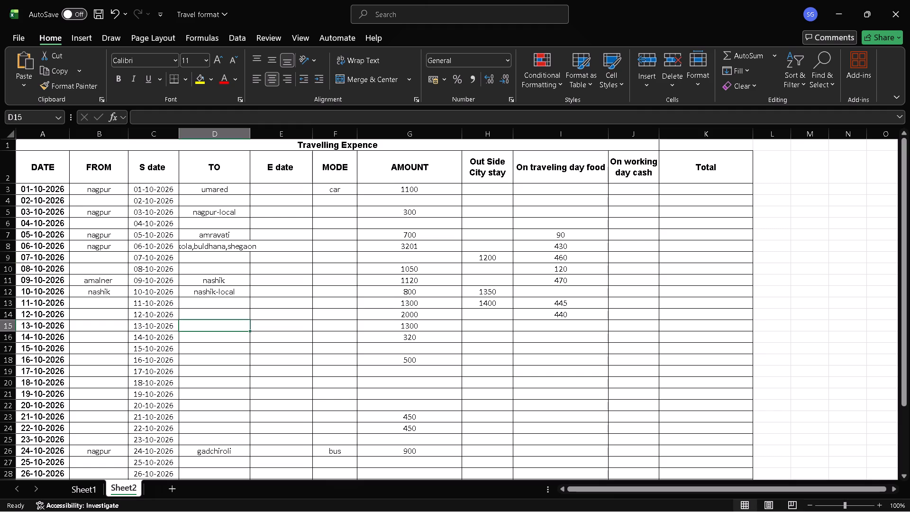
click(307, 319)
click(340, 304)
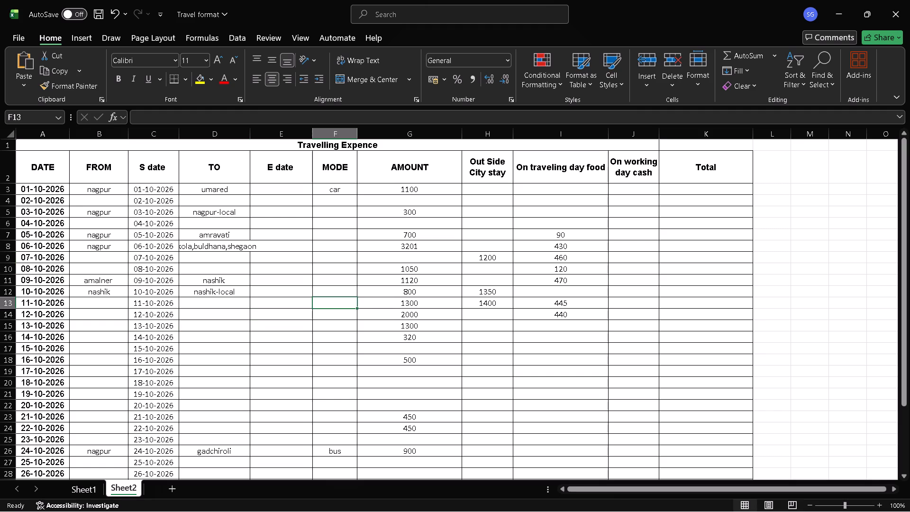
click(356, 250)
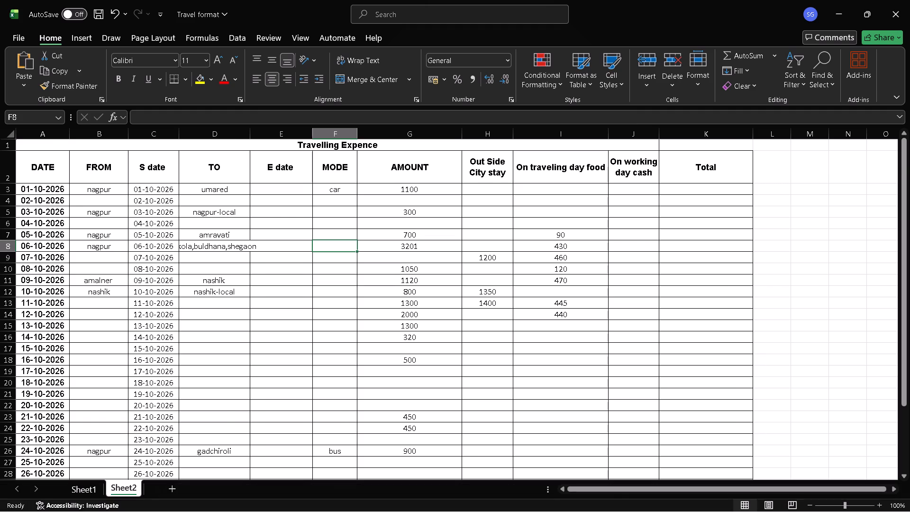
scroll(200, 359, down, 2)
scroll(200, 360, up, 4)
Fill the 12-10-2026 row with nashik as FROM and sambhaji nagar as TO.
click(80, 315)
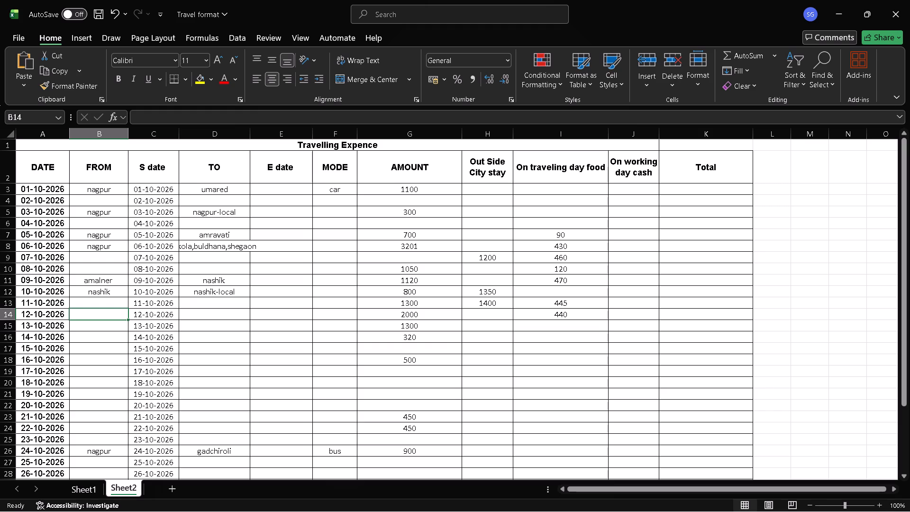
text(na)
key(s)
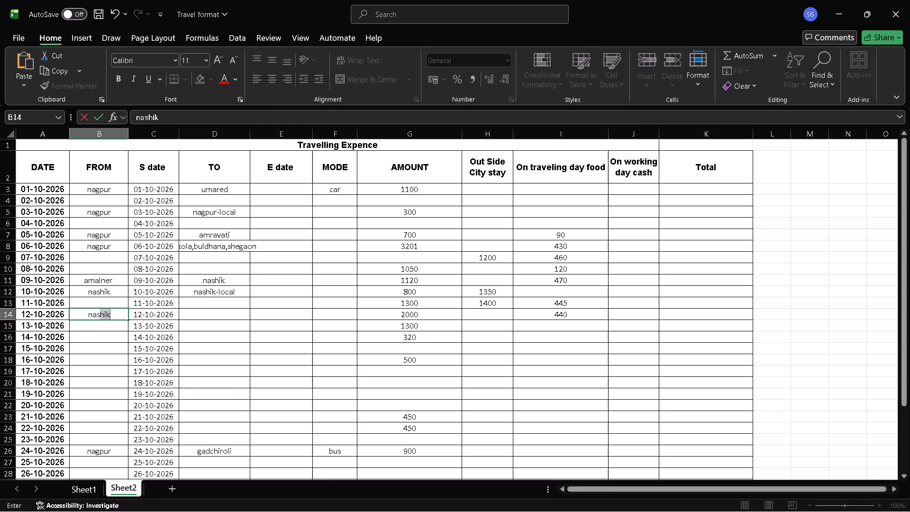
key(Return)
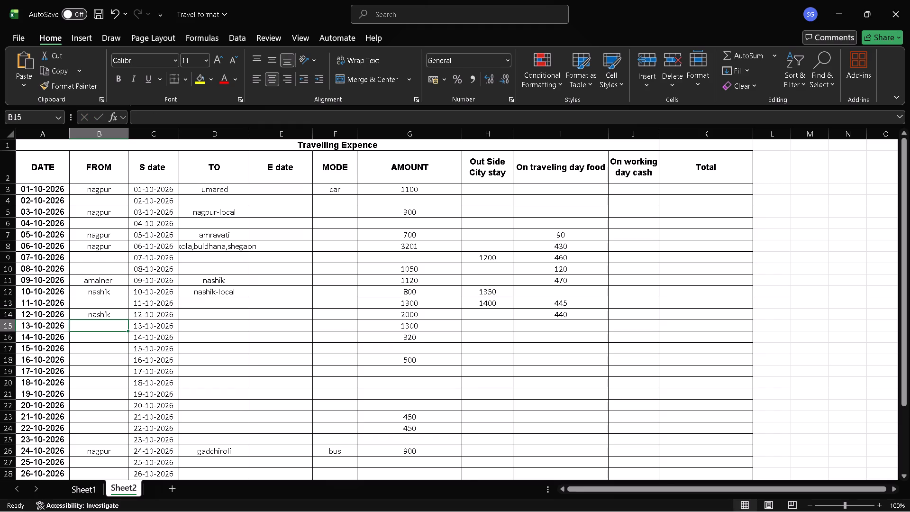
click(210, 312)
text(sa)
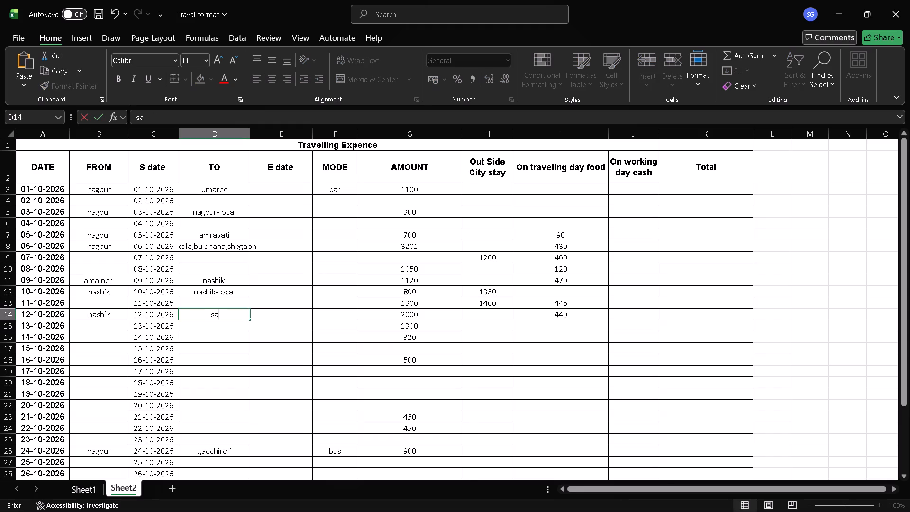
text(mbhaji)
key(space)
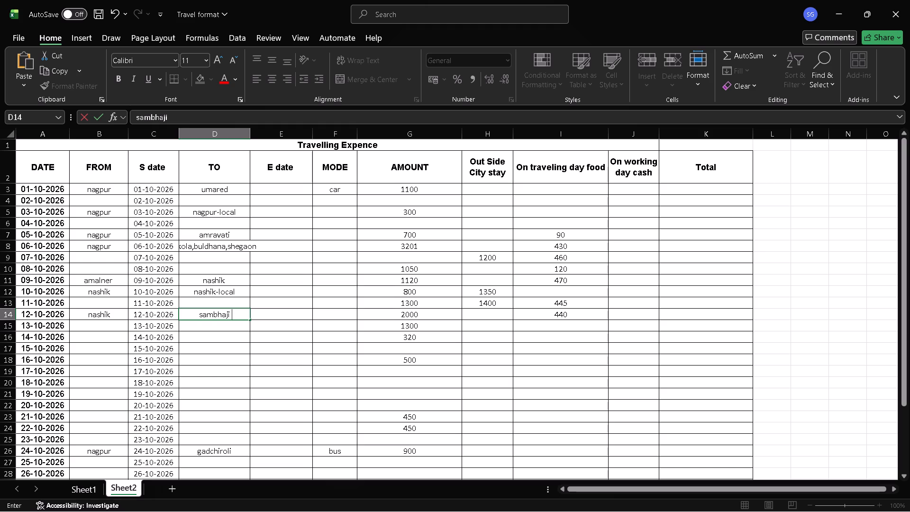
text(nagar)
Fill the 13-10-2026 row with sambhaji nagar as FROM and nagpur as TO.
click(105, 327)
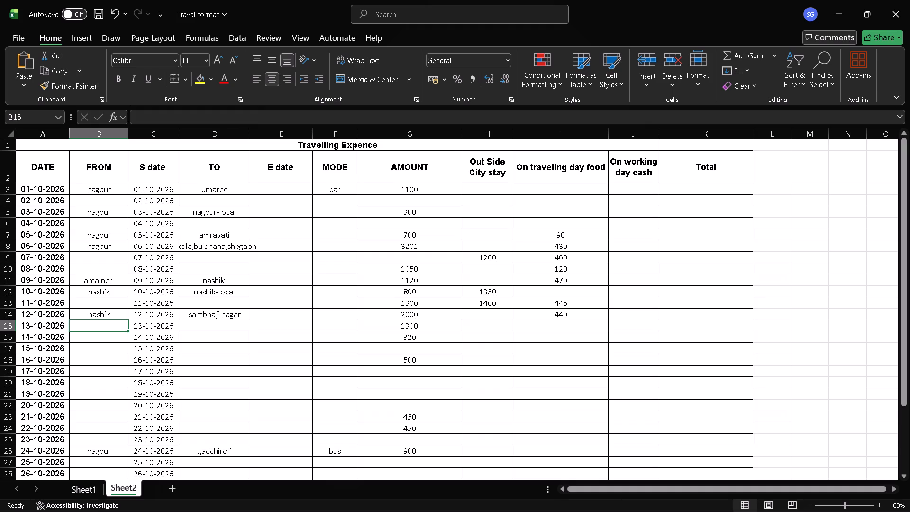
text(sa)
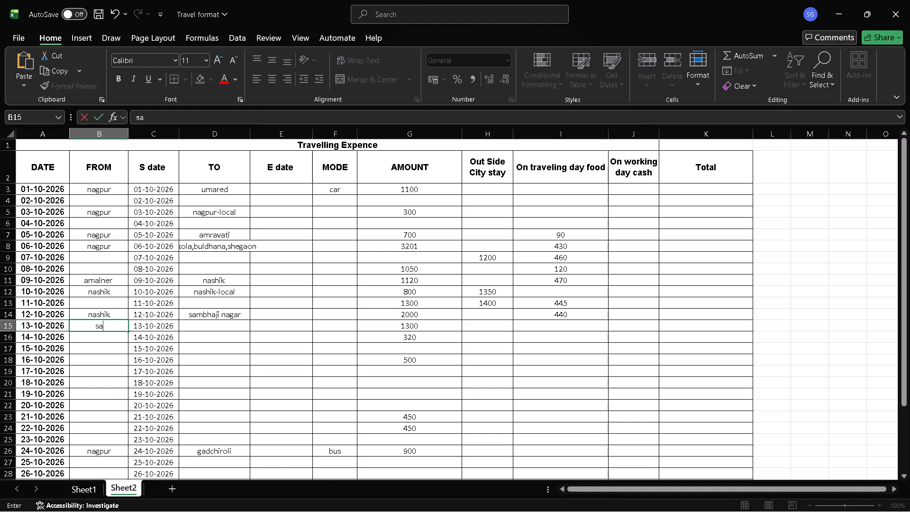
text(mbha)
text(ji)
key(space)
text(nagar)
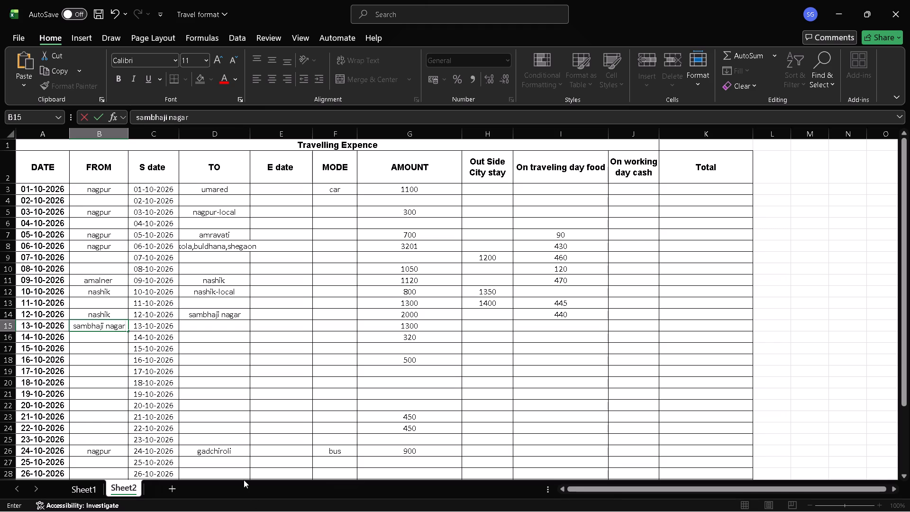
click(194, 325)
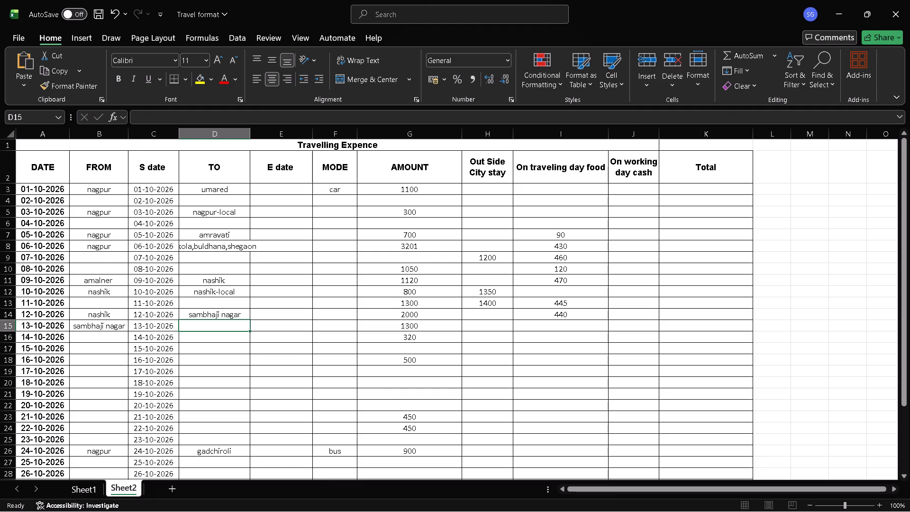
text(nag)
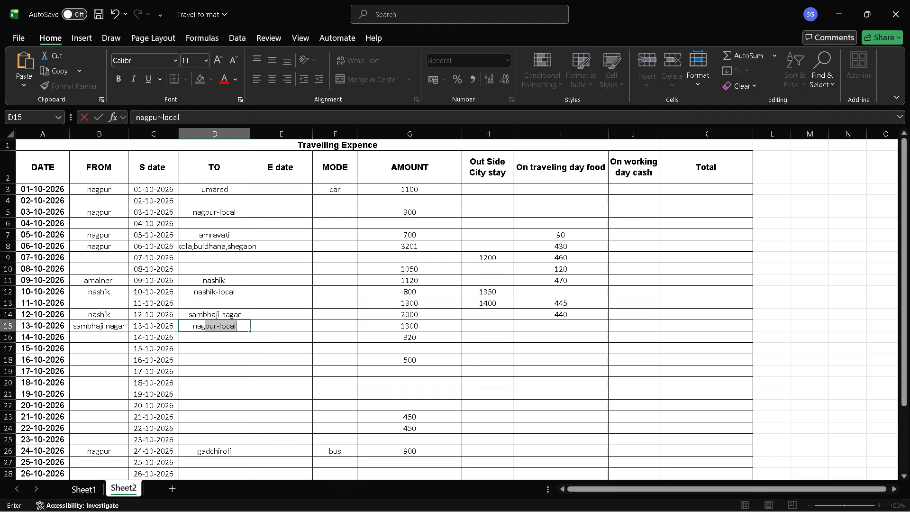
text(pur)
key(space)
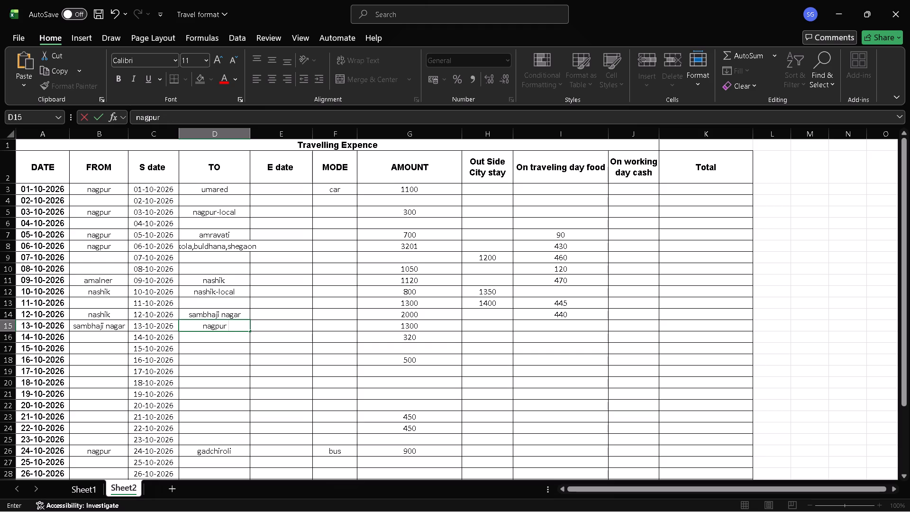
click(95, 336)
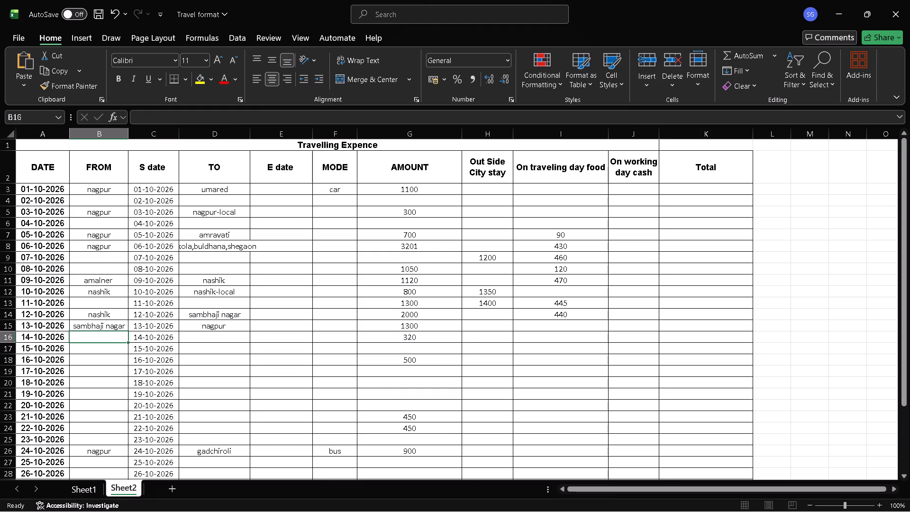
Fill the 31-10-2026 row with nagpur as FROM and nagpur-local as TO.
scroll(165, 374, down, 3)
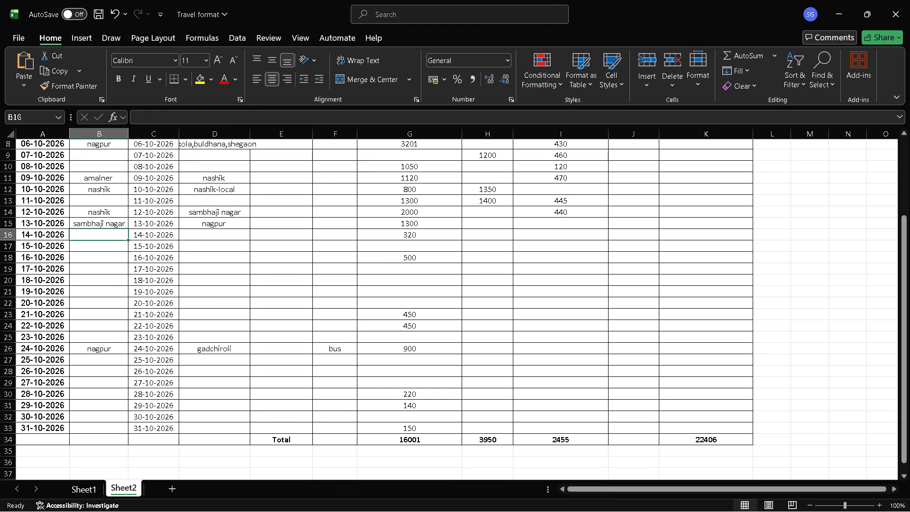
click(96, 430)
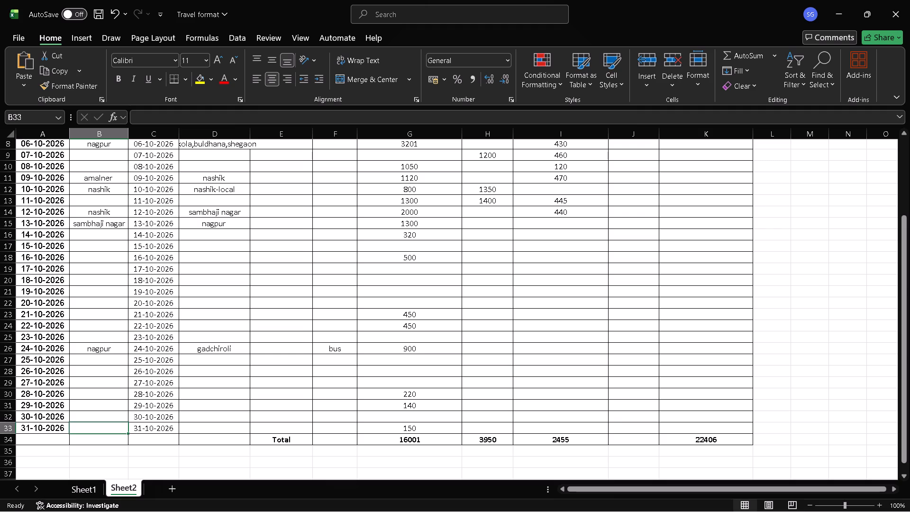
text(nagpu)
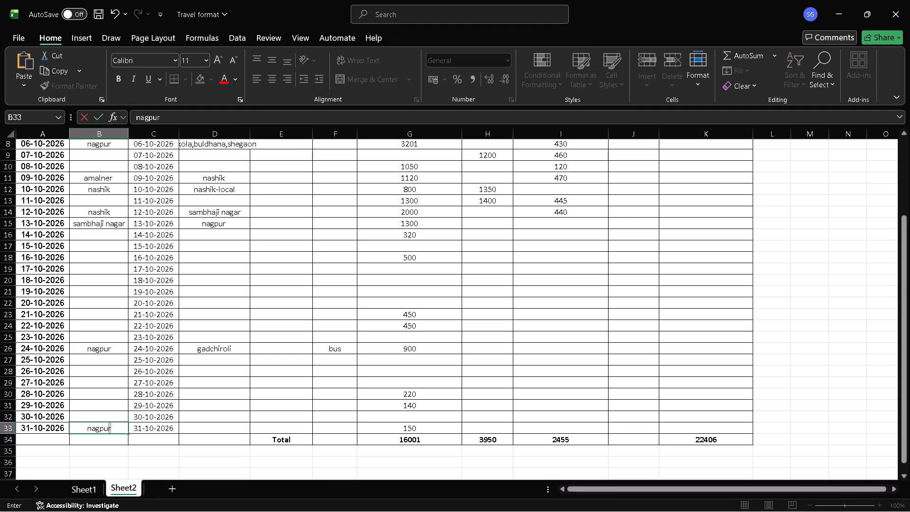
key(r)
click(235, 432)
text(nagpur)
text(-local)
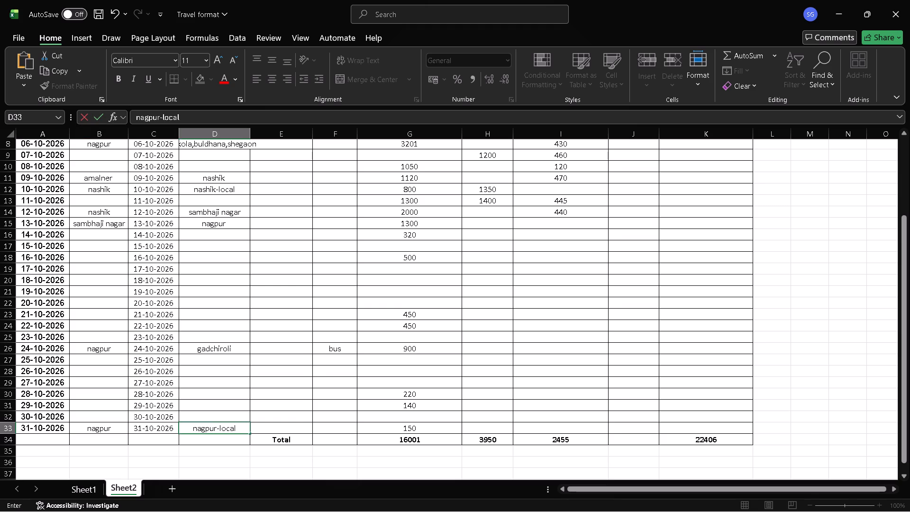
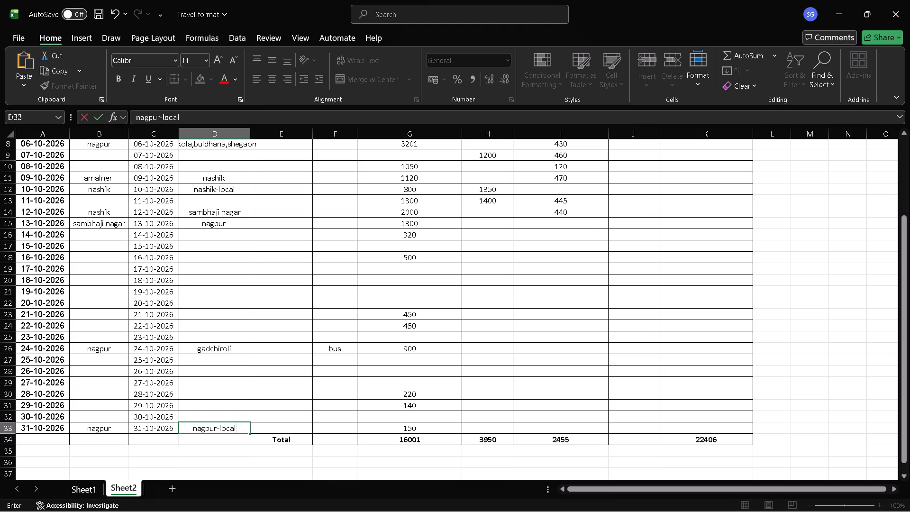
Fill the 11-10-2026 row with nashik as FROM and nashik-local as TO.
click(107, 206)
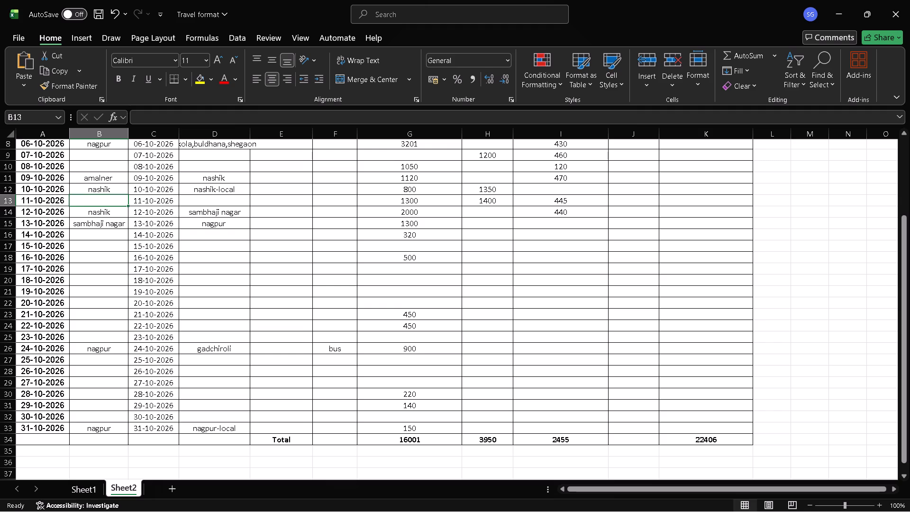
text(nas)
text(hik)
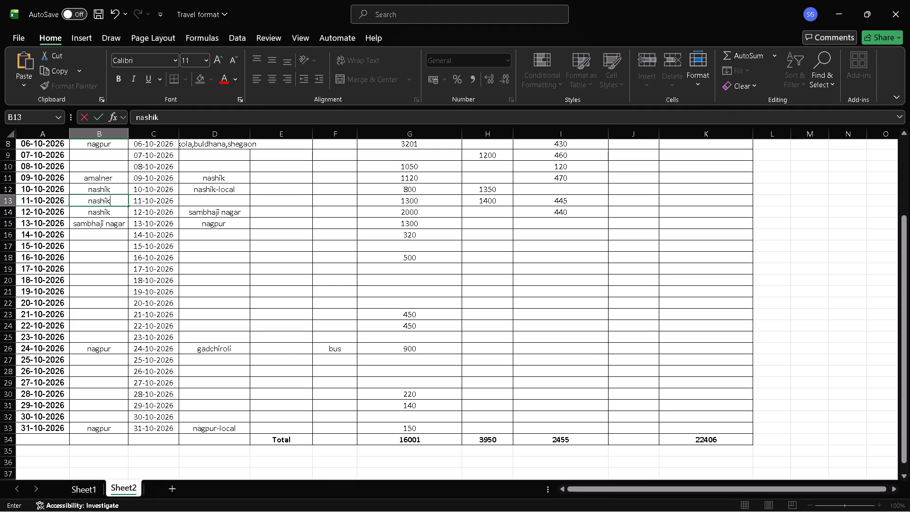
click(196, 201)
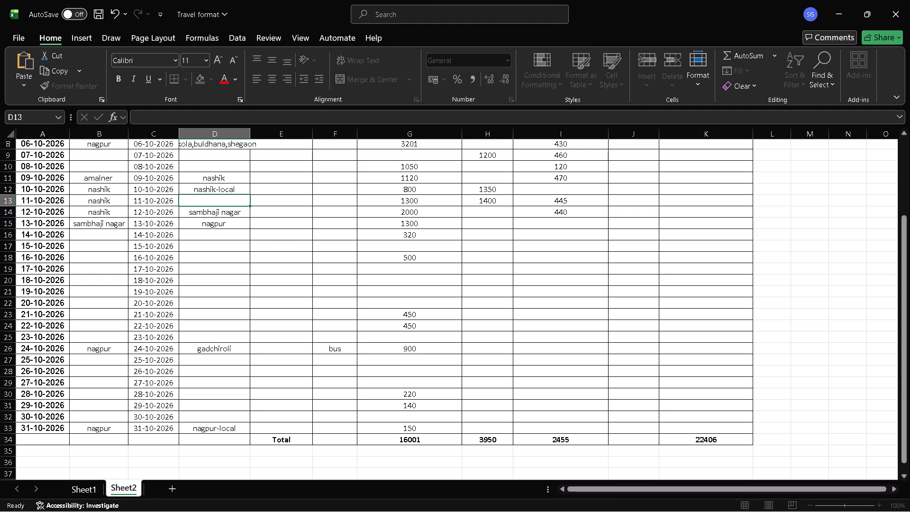
text(nashik)
text(-local)
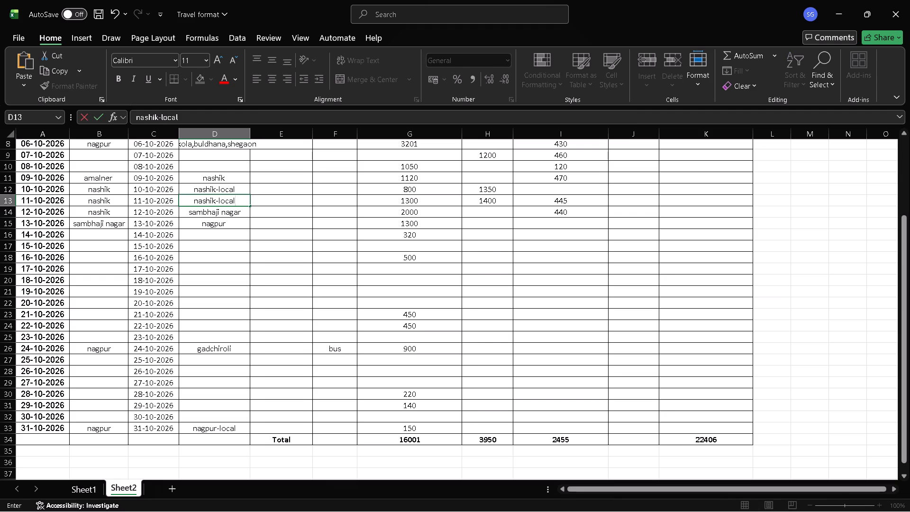
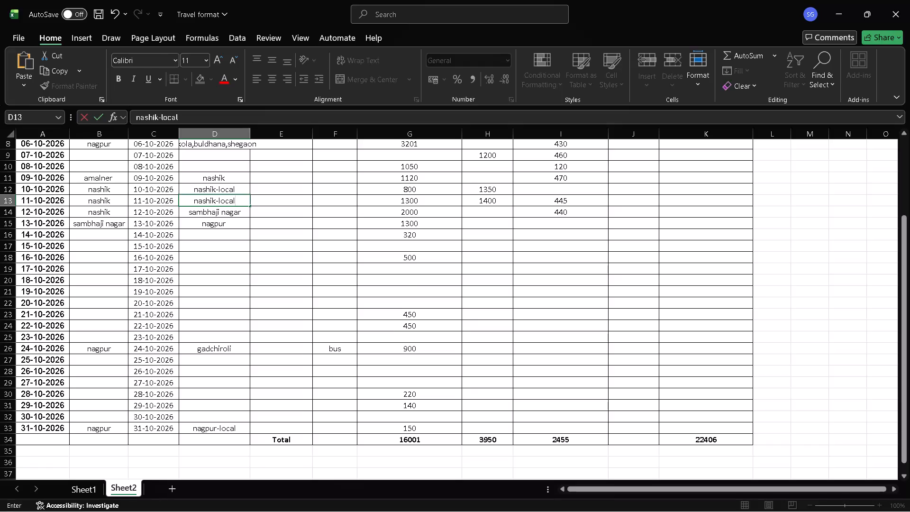
Commit the nashik-local entry and select the empty FROM cell of the 29-10-2026 row.
scroll(189, 283, down, 2)
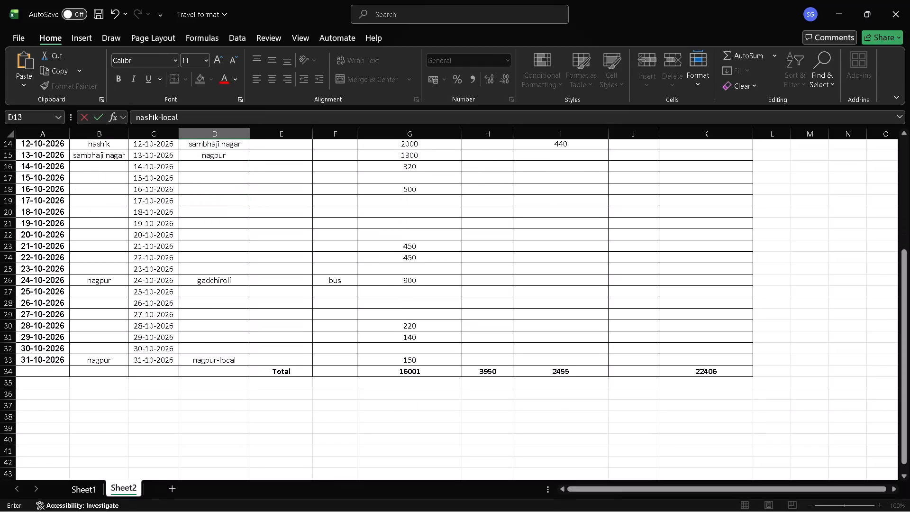
scroll(189, 283, up, 2)
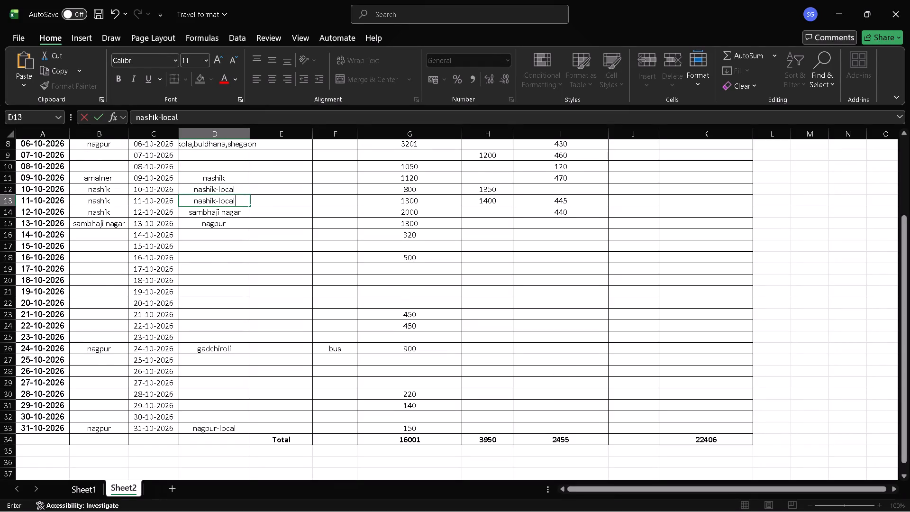
click(96, 419)
click(100, 407)
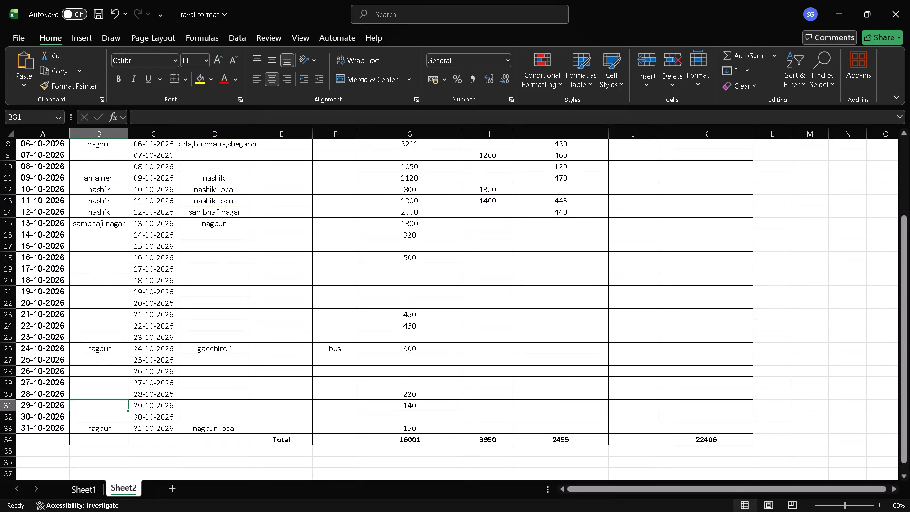
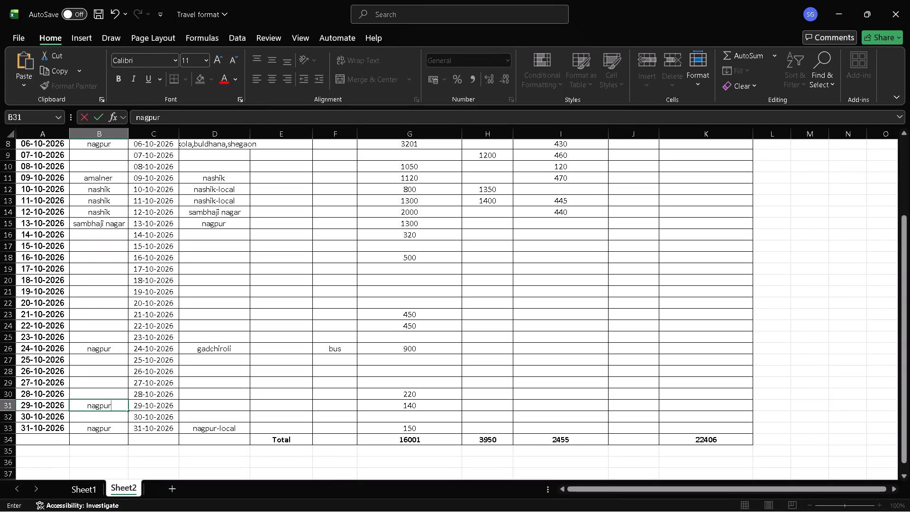
Enter nagpur-local as the TO place in the 29-10-2026 row.
click(210, 406)
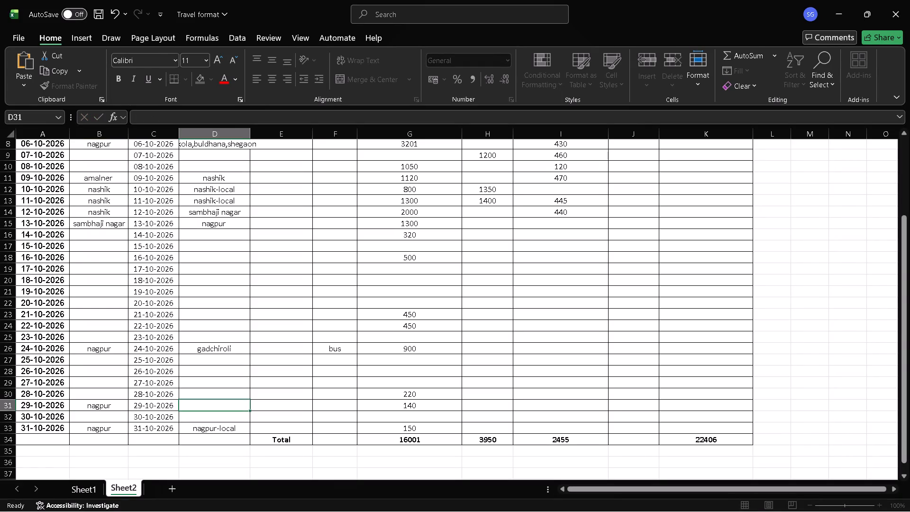
text(nagpur)
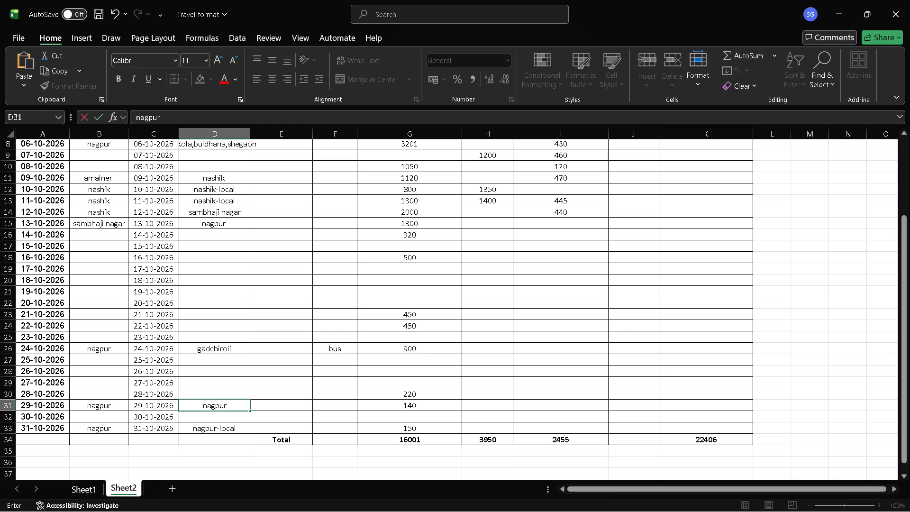
text(-local)
Fill the 16-10-2026 row with nagpur as the FROM place and wani,rajura as the TO place.
scroll(399, 301, down, 1)
scroll(399, 301, up, 3)
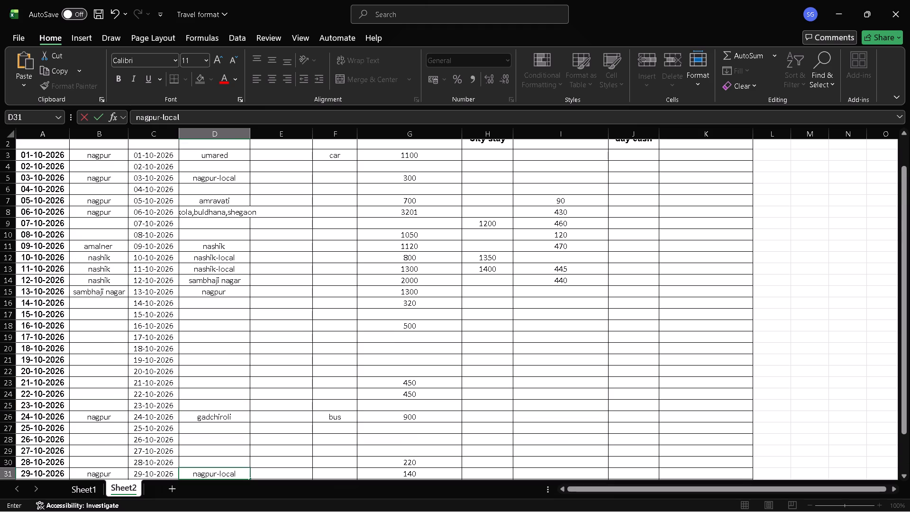
scroll(399, 301, up, 1)
scroll(399, 302, down, 1)
click(111, 325)
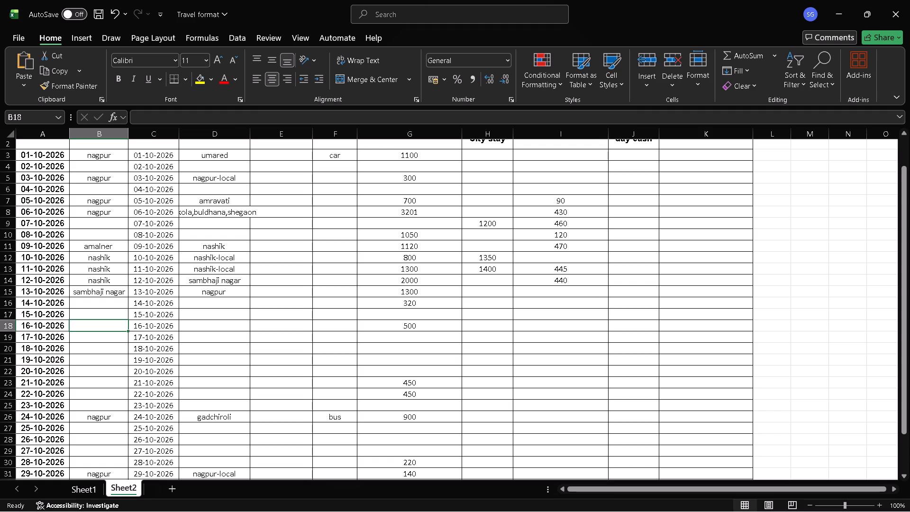
text(nagpur)
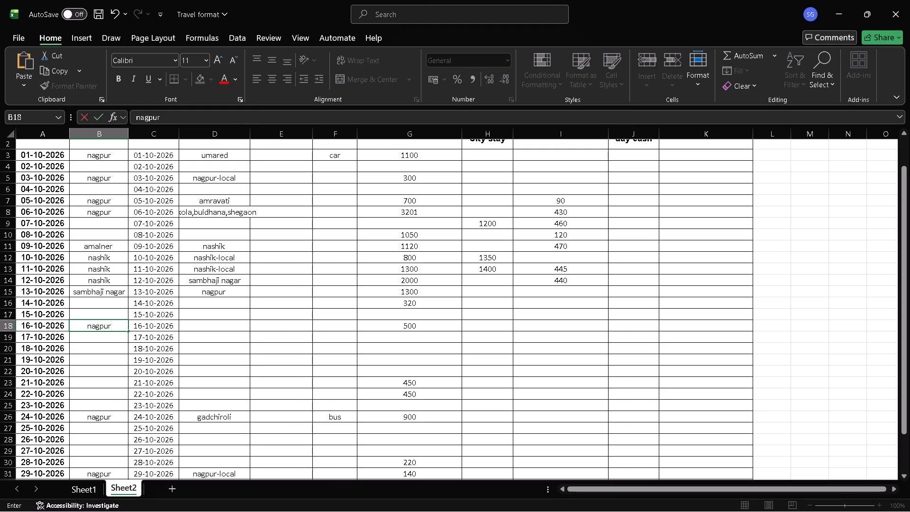
click(197, 327)
key(n)
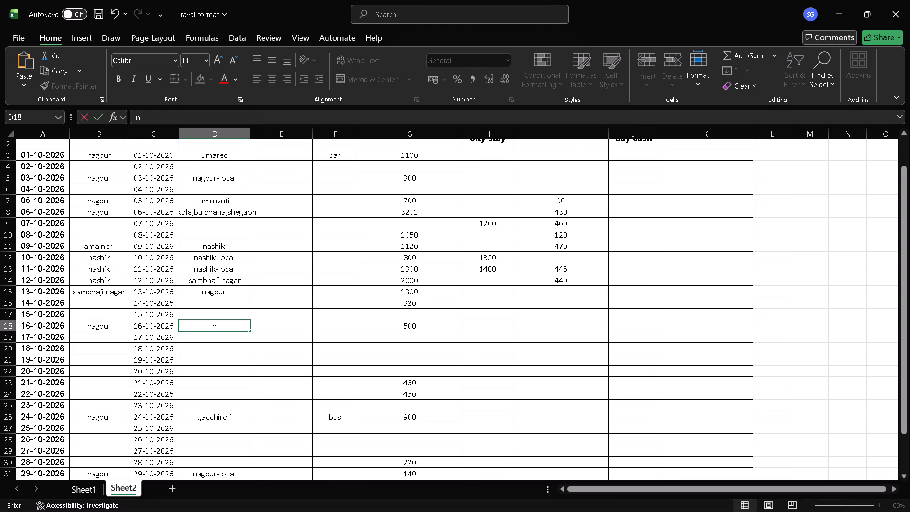
key(BackSpace)
text(wani)
key(comma)
text(rajura)
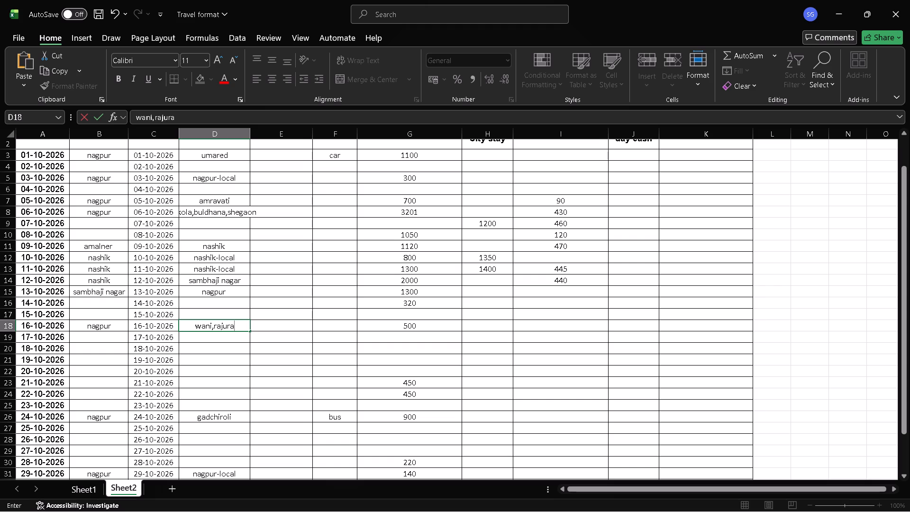
Fill the 28-10-2026 row with nagpur as the FROM place and nagpur-local as the TO place.
scroll(108, 395, down, 1)
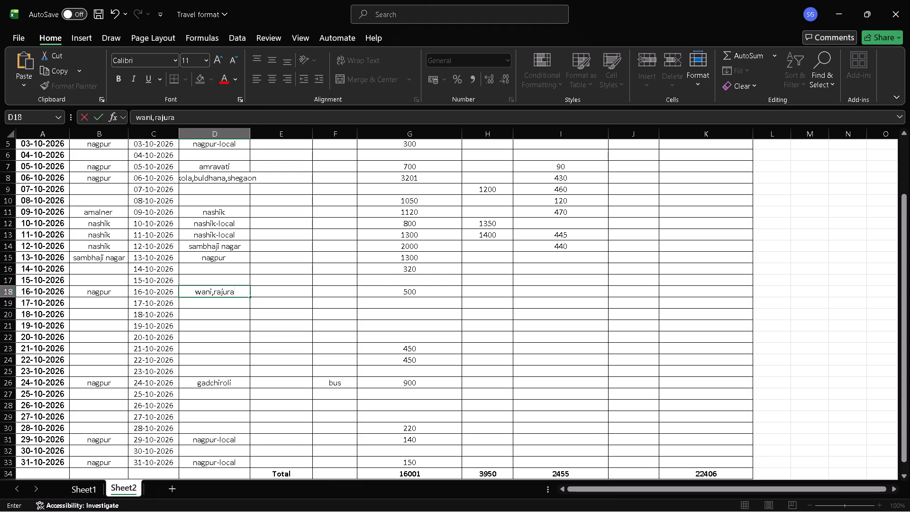
click(89, 431)
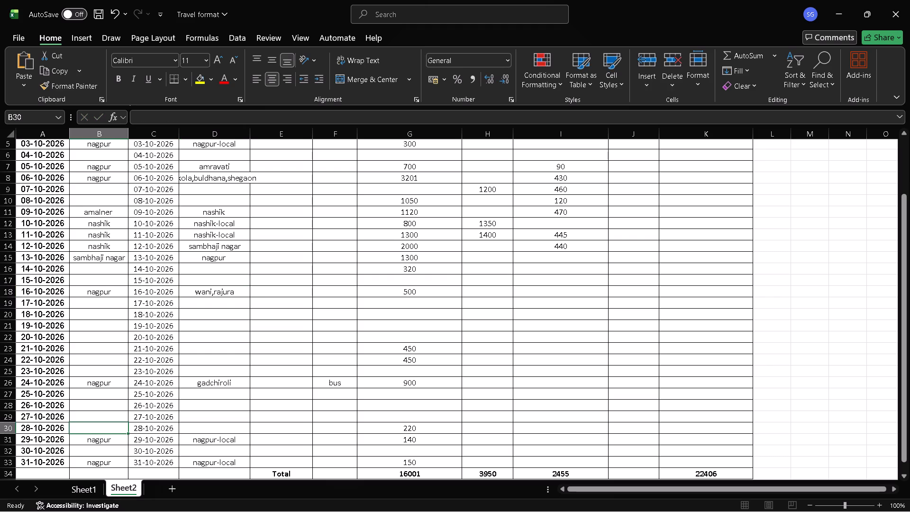
text(nagpur)
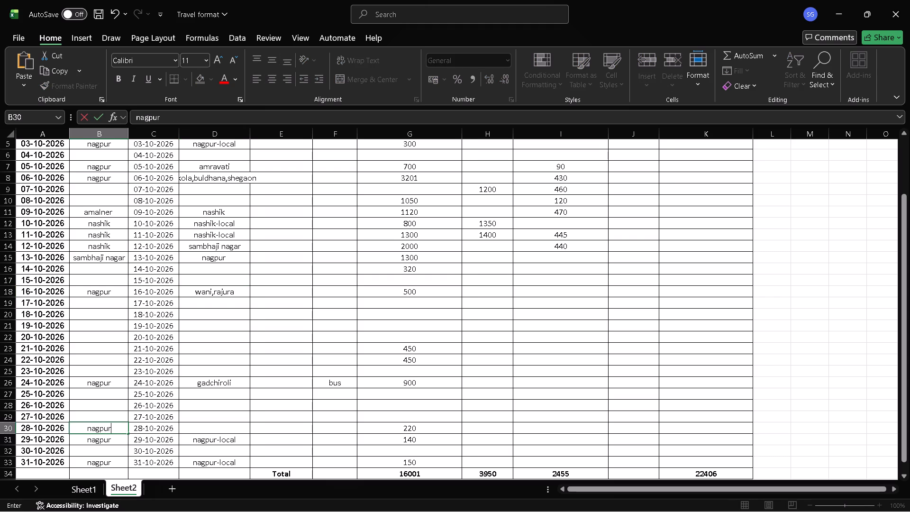
click(202, 429)
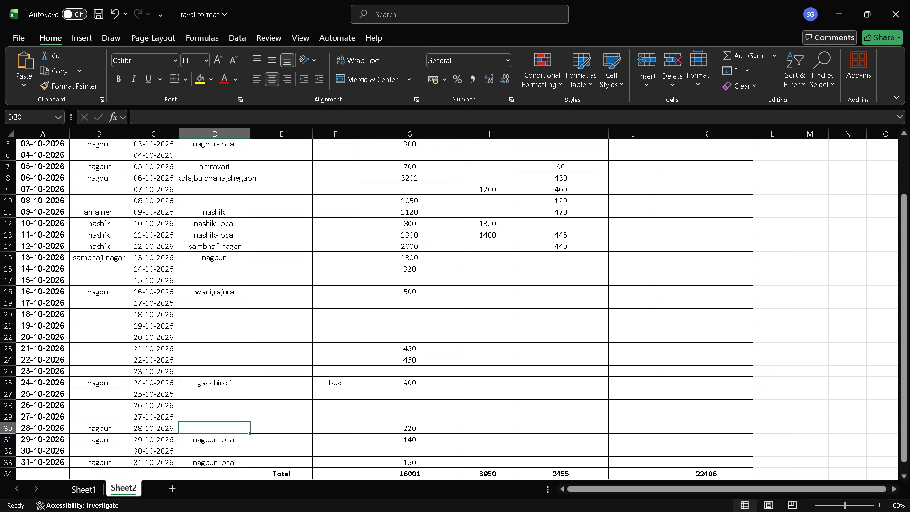
text(nagpur)
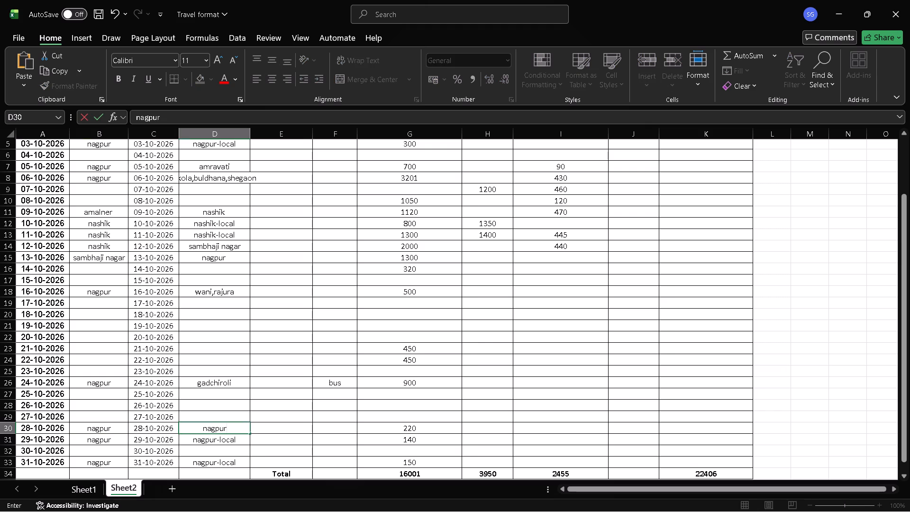
text(-local)
Fill the 22-10-2026 row with nagpur as the FROM place and hinganghat as the TO place.
click(85, 365)
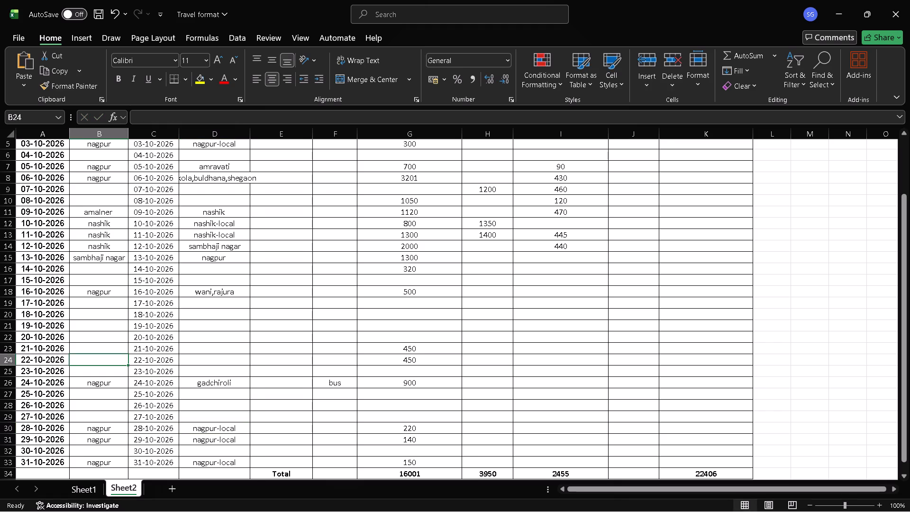
key(m)
key(BackSpace)
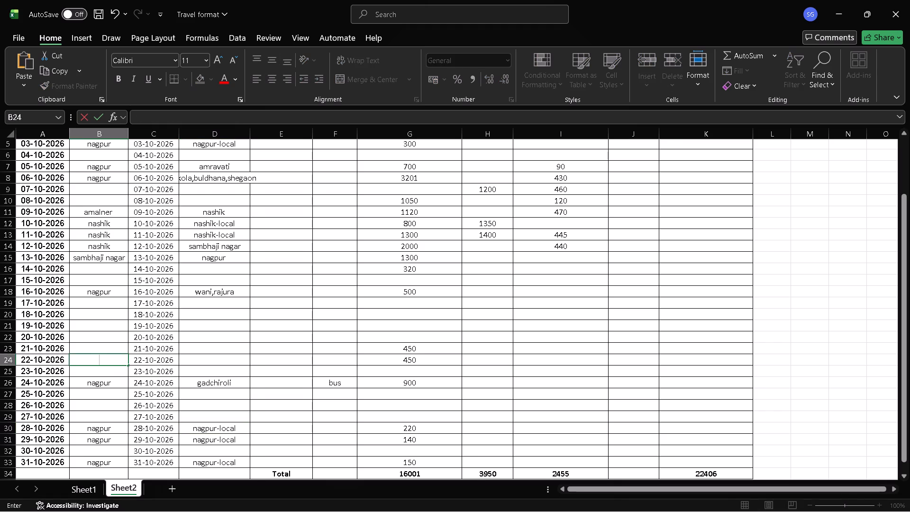
text(nagpur)
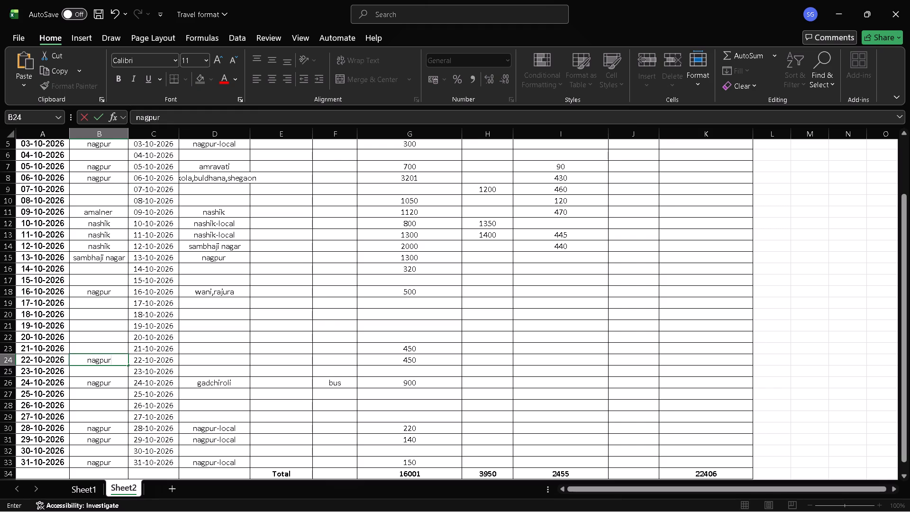
click(206, 361)
text(hi)
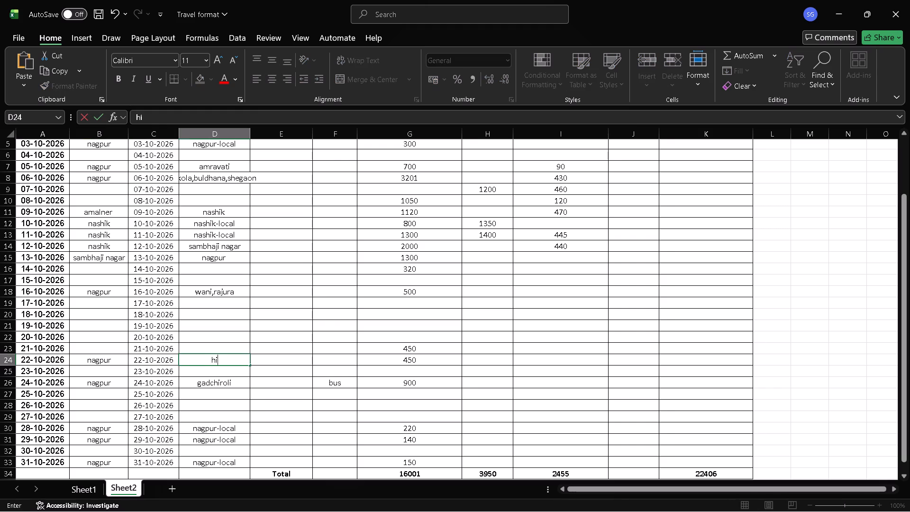
text(nga)
text(nghat)
Fill the 21-10-2026 row with nagpur as the FROM place and umred as the TO place.
click(98, 349)
text(nagpu)
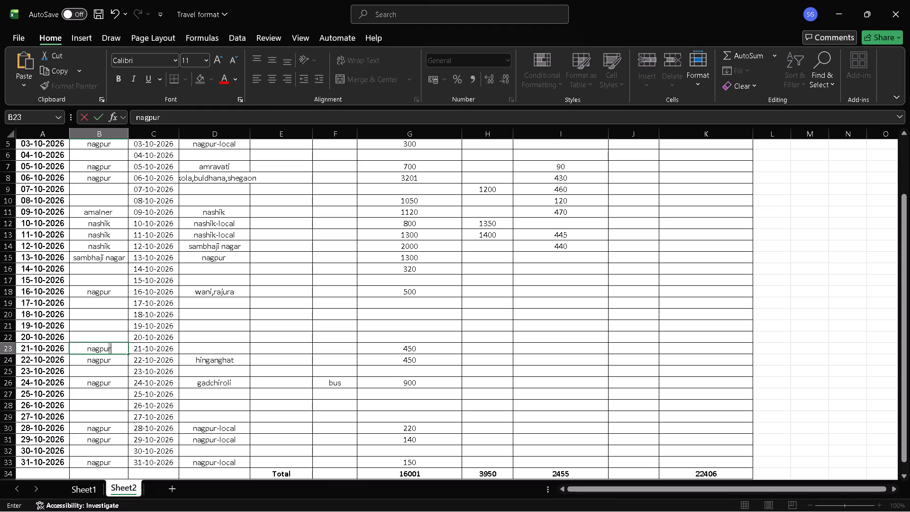
key(r)
scroll(219, 313, up, 3)
scroll(212, 306, down, 1)
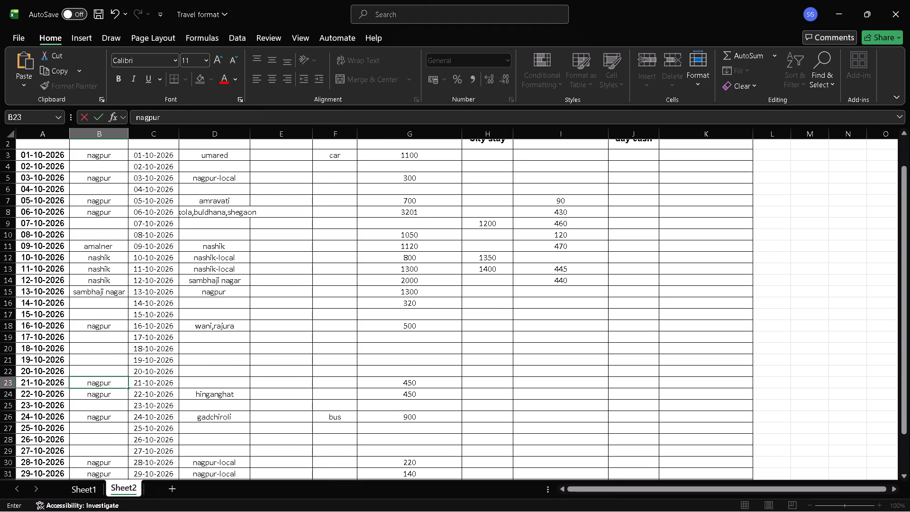
click(211, 381)
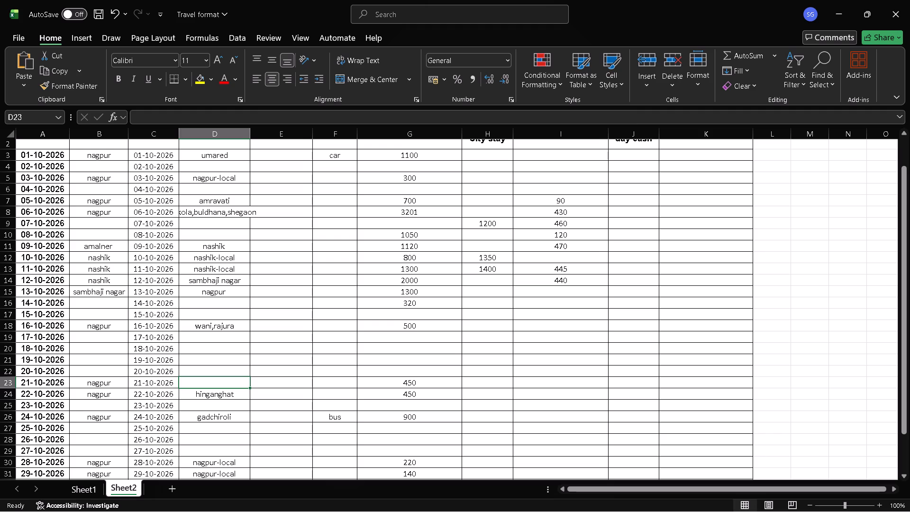
text(umred)
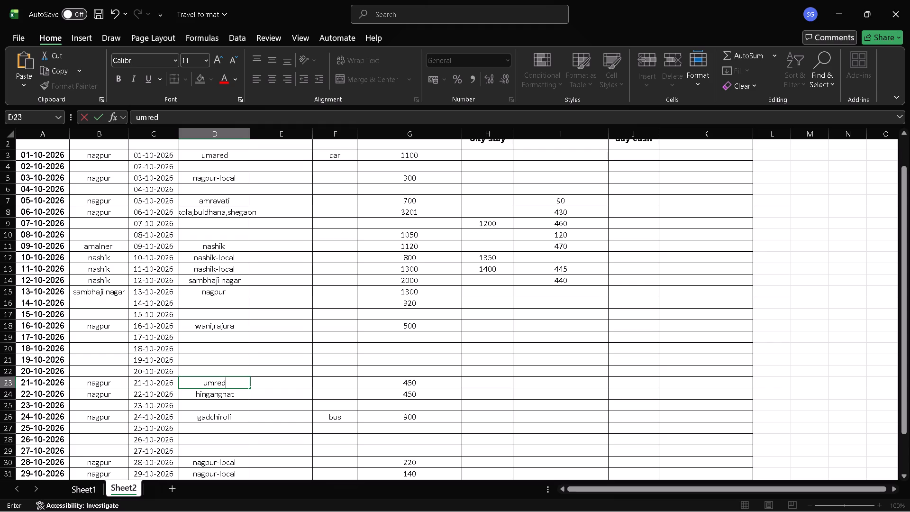
Fill the 14-10-2026 row with nagpur as the FROM place and butibori,hingna as the TO place.
click(89, 303)
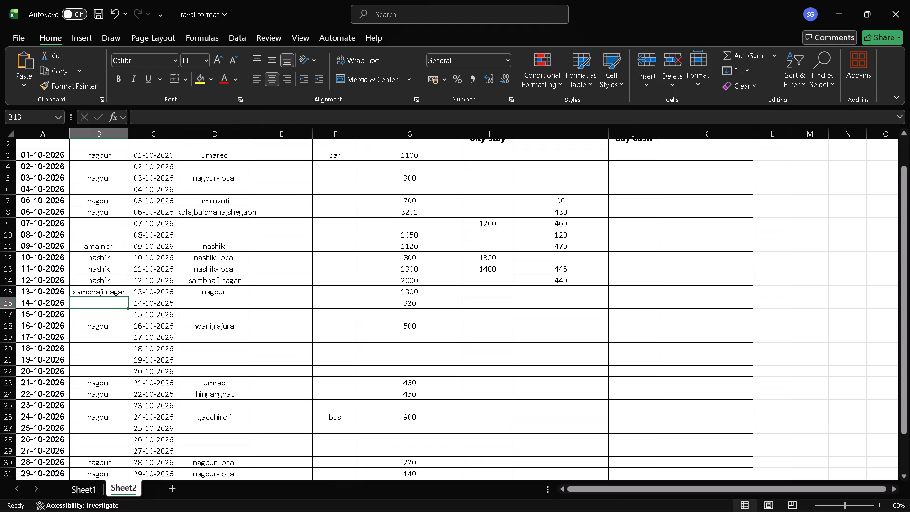
text(na)
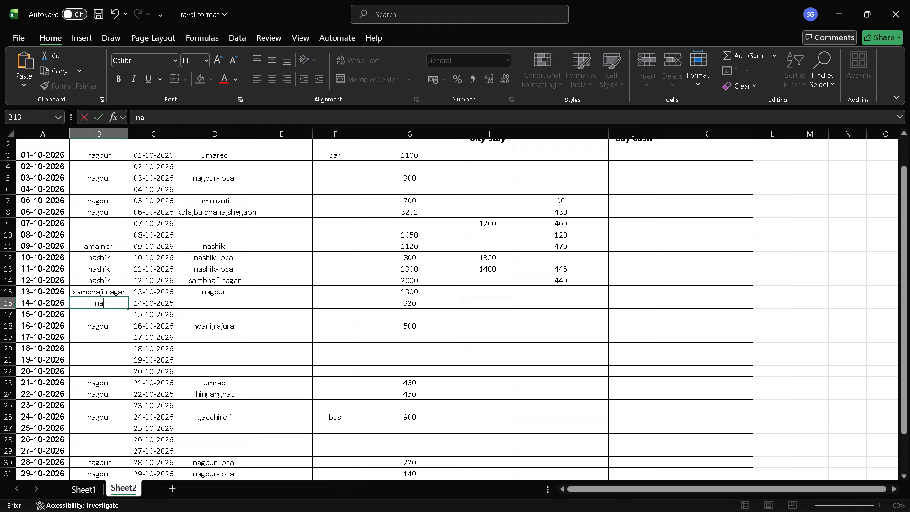
text(gpur)
click(191, 299)
text(na)
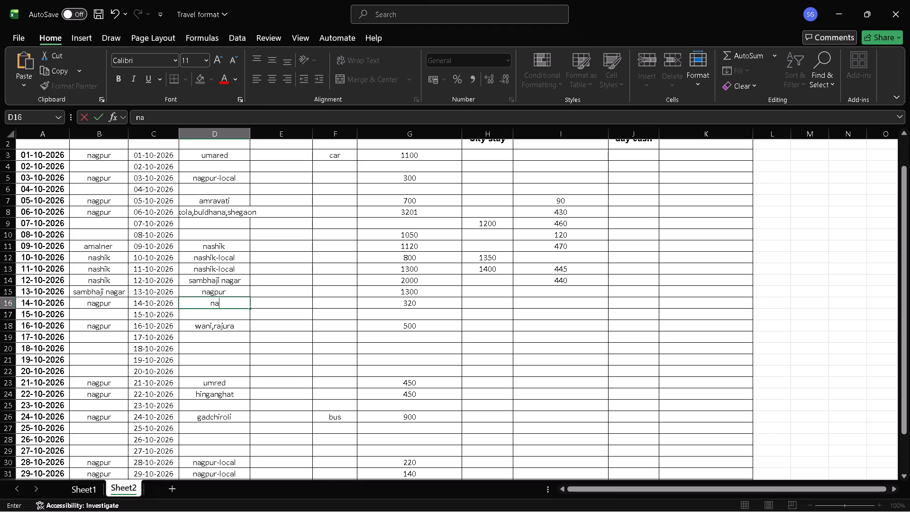
key(BackSpace)
key(BackSpace)
text(buti)
text(bori)
key(comma)
text(hi)
text(nga)
key(BackSpace)
text(na)
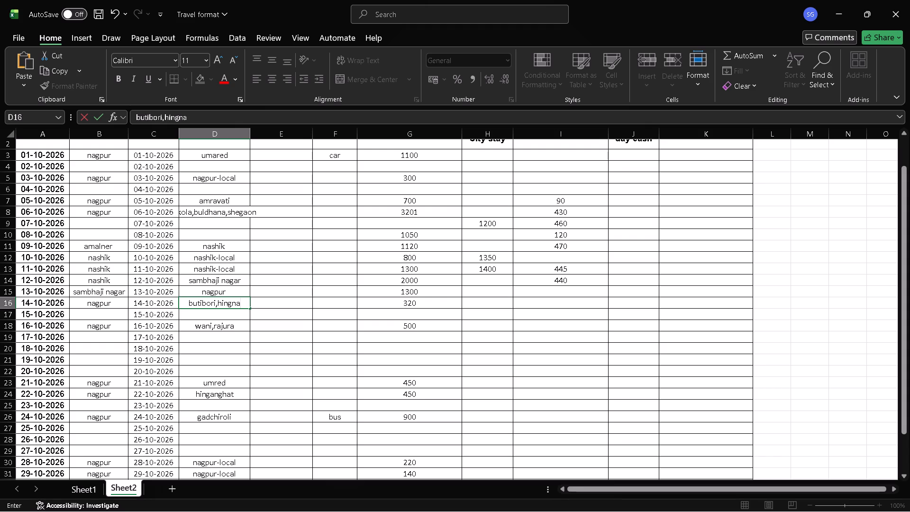
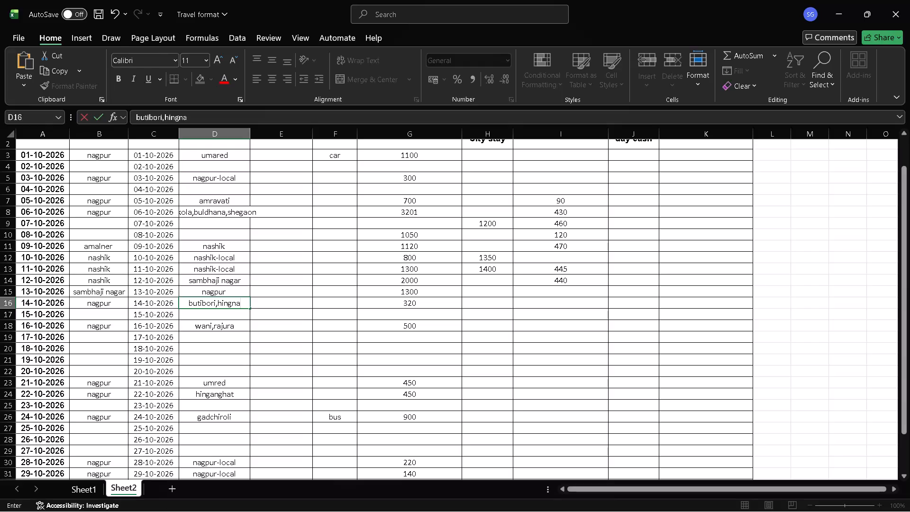
Set the AMOUNT for 13-10-2026 to 1300+420.
click(425, 290)
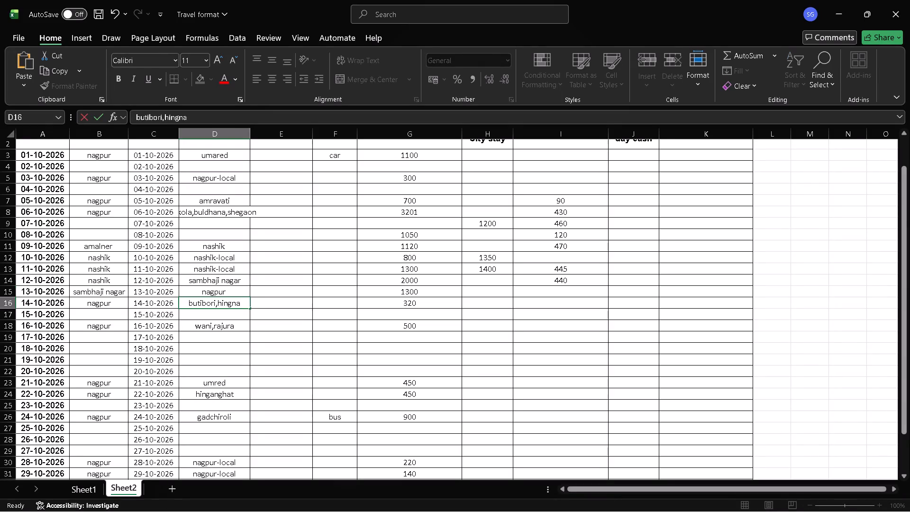
click(424, 293)
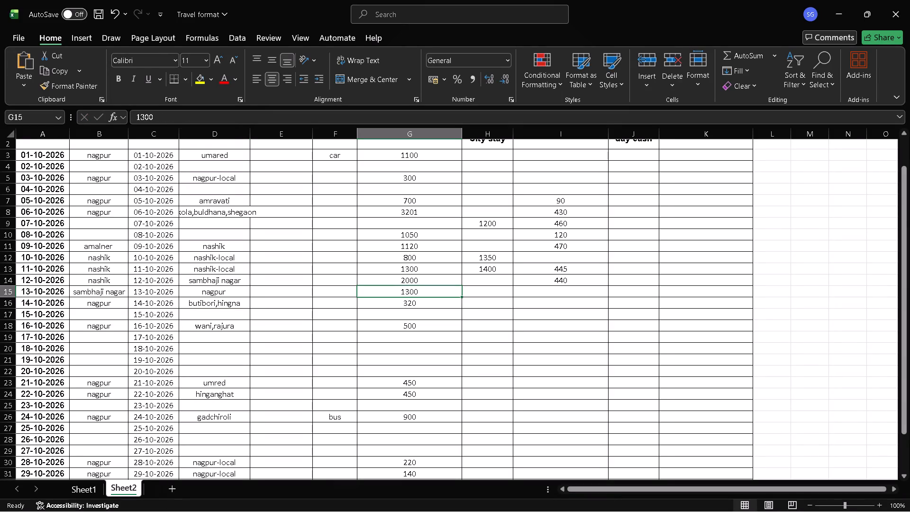
key(equal)
key(BackSpace)
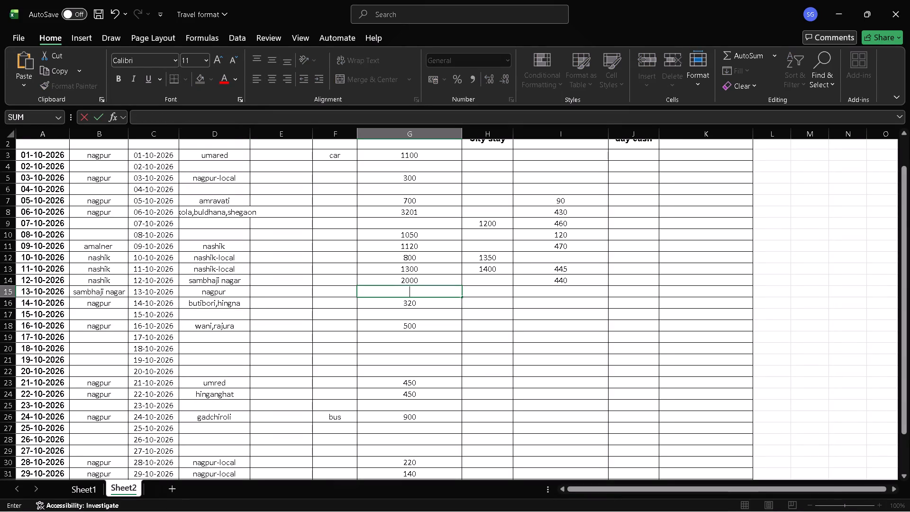
text(13)
text(00)
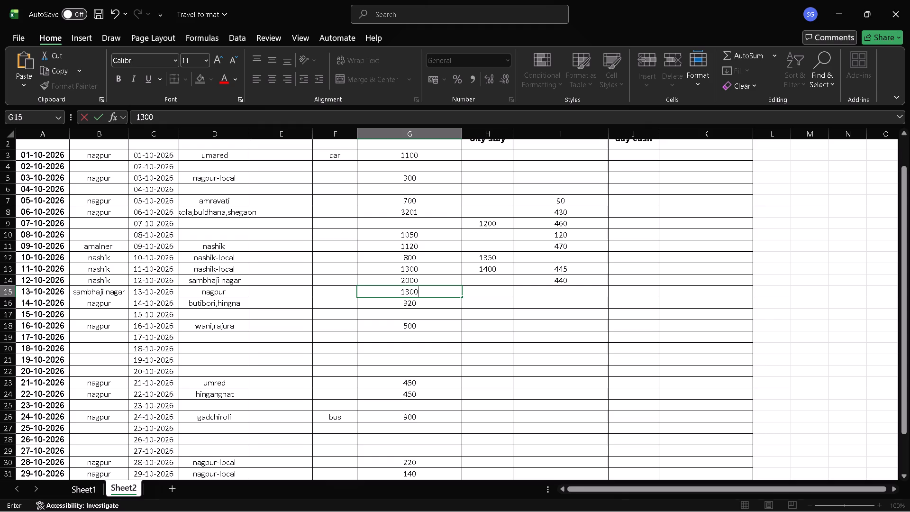
key(equal)
key(BackSpace)
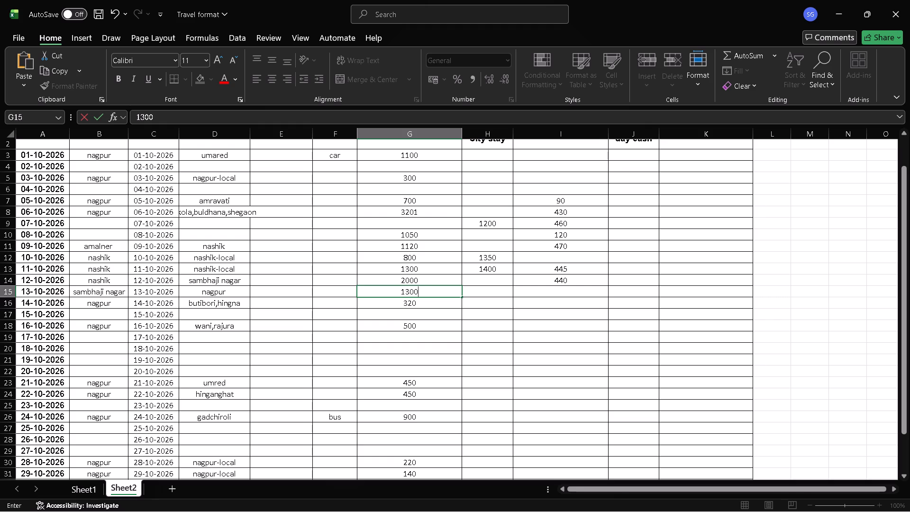
key(shift+plus)
key(4)
key(2)
key(0)
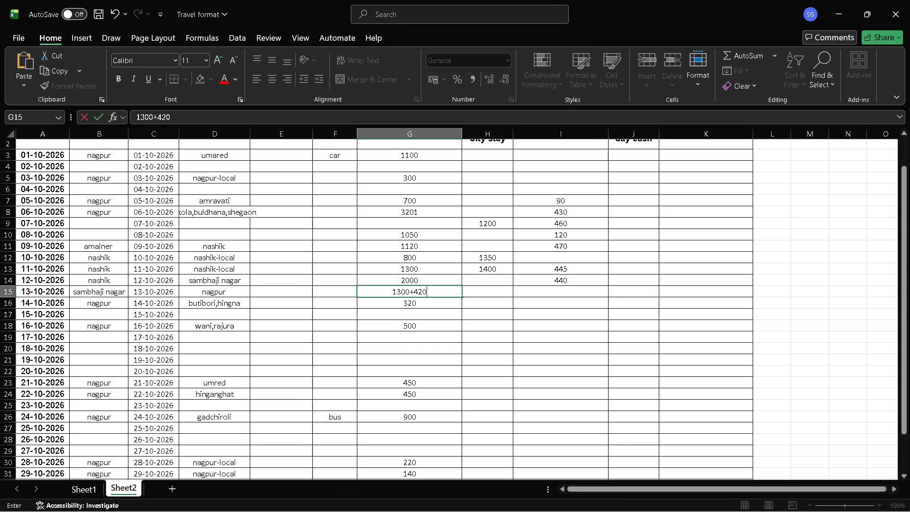
Enter 1720 as the Total for the 13-10-2026 row.
scroll(424, 314, up, 3)
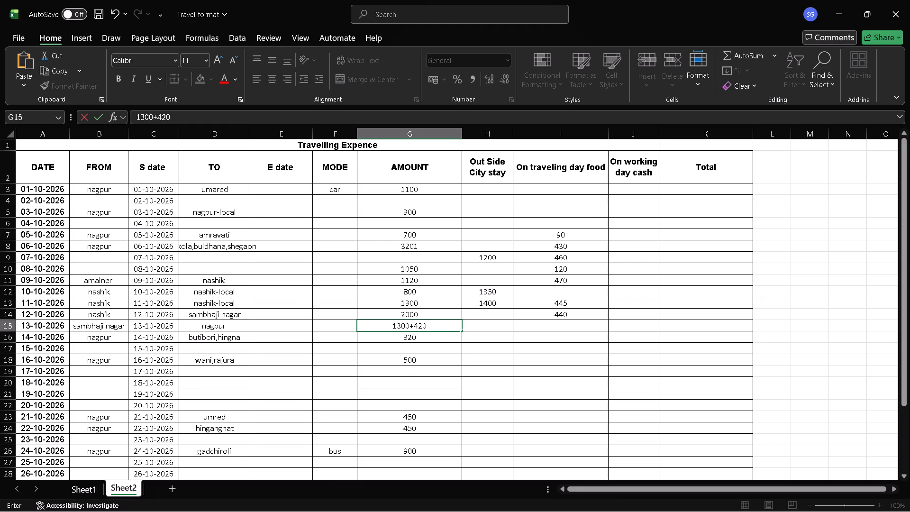
click(686, 330)
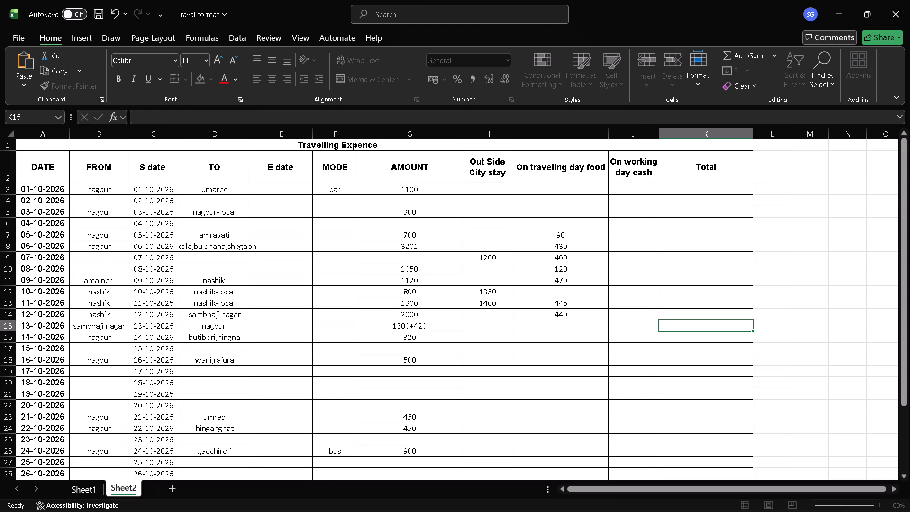
key(1)
key(7)
text(00)
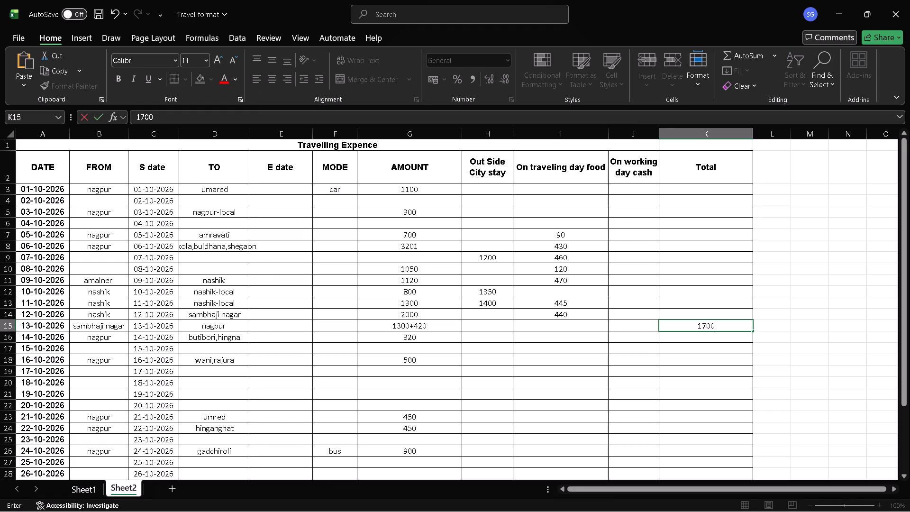
key(BackSpace)
key(BackSpace)
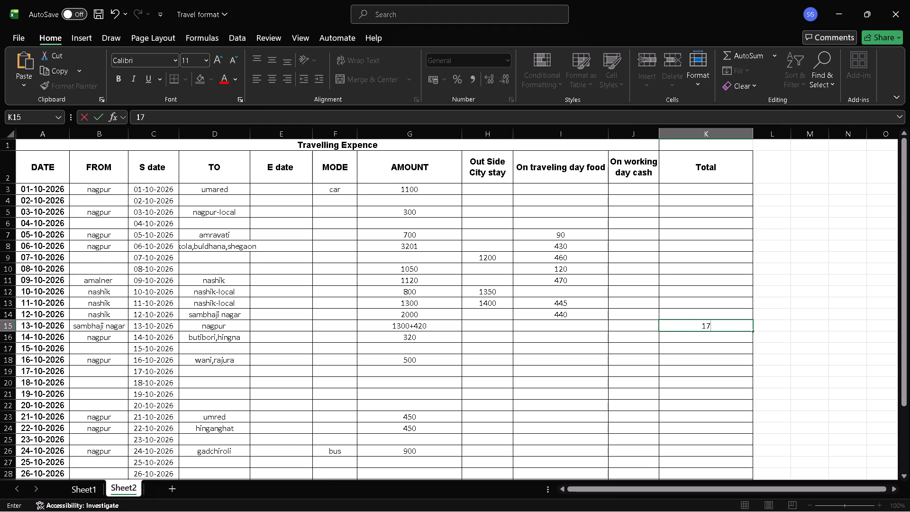
text(20)
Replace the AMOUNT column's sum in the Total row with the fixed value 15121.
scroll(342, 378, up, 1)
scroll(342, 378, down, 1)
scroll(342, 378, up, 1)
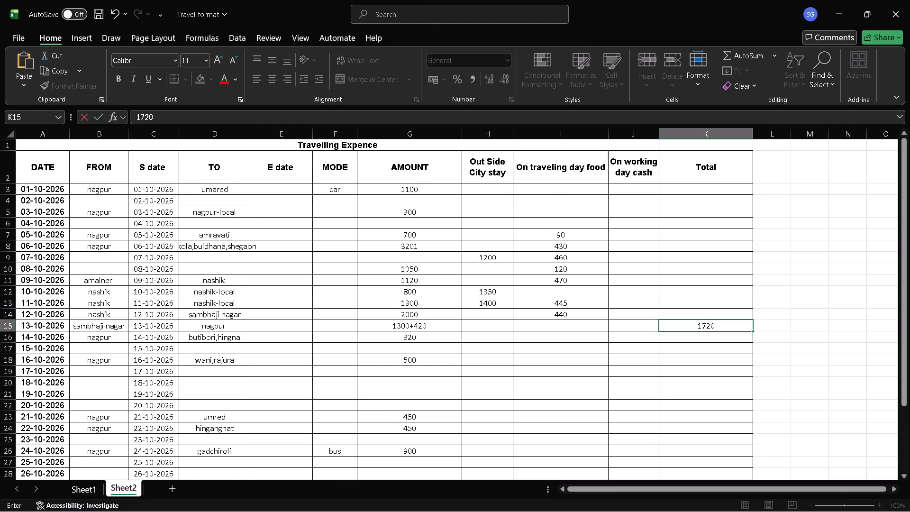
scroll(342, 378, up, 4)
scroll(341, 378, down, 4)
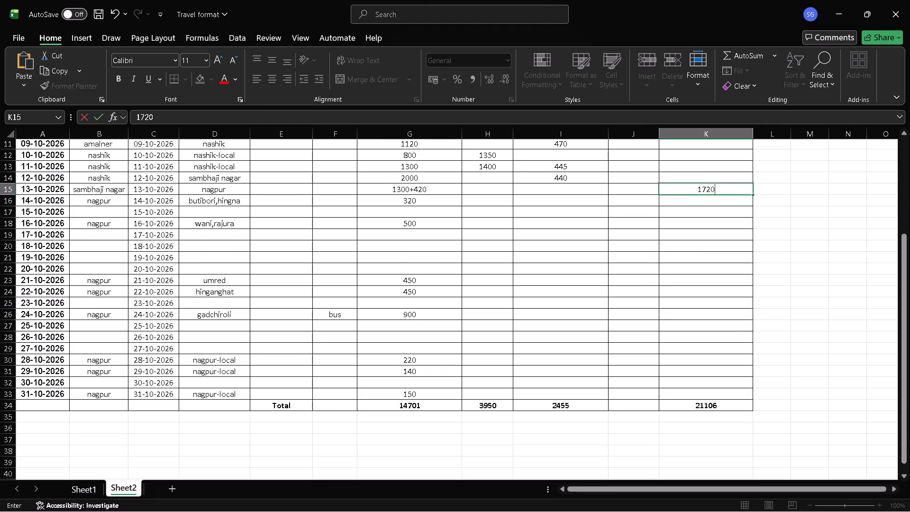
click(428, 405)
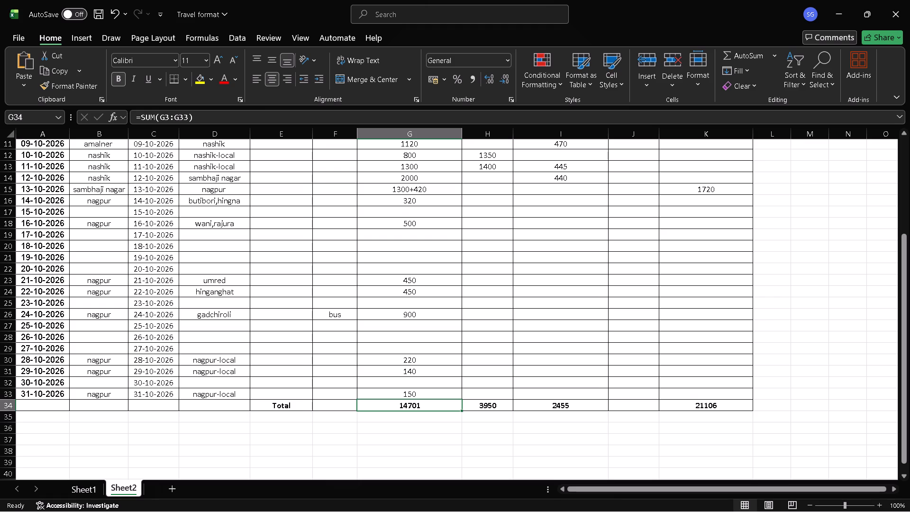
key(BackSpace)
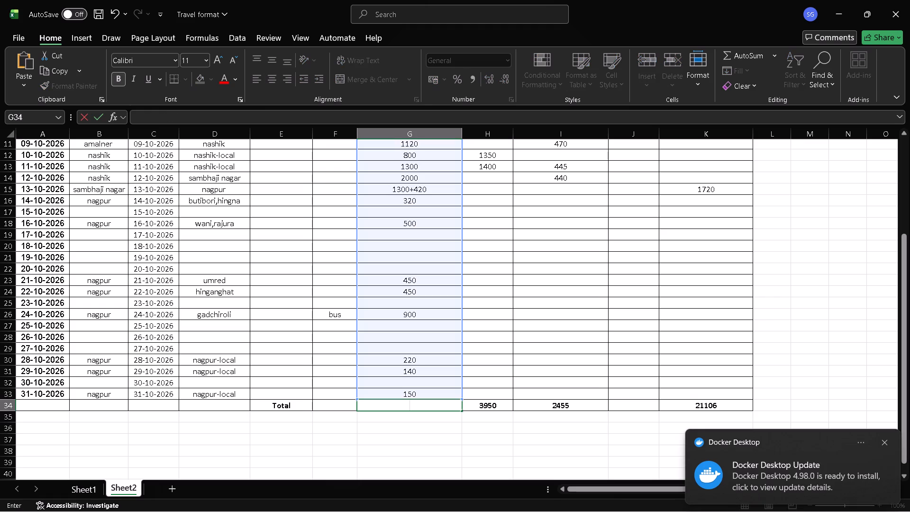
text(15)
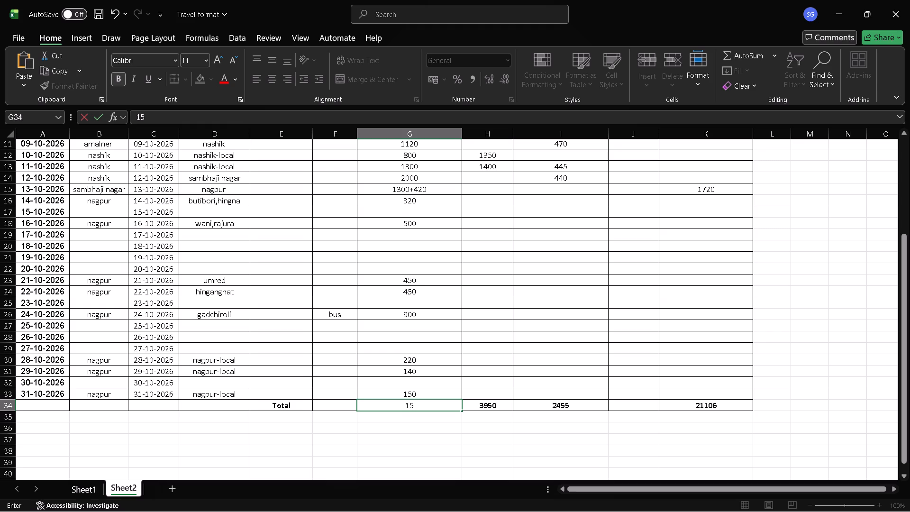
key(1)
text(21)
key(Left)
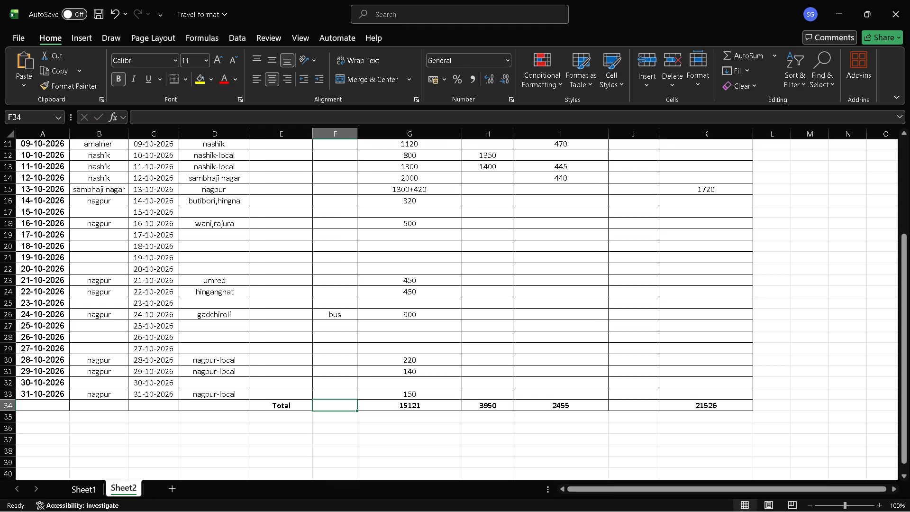
Review the grand total in the Total row against the daily expense entries above it.
click(727, 403)
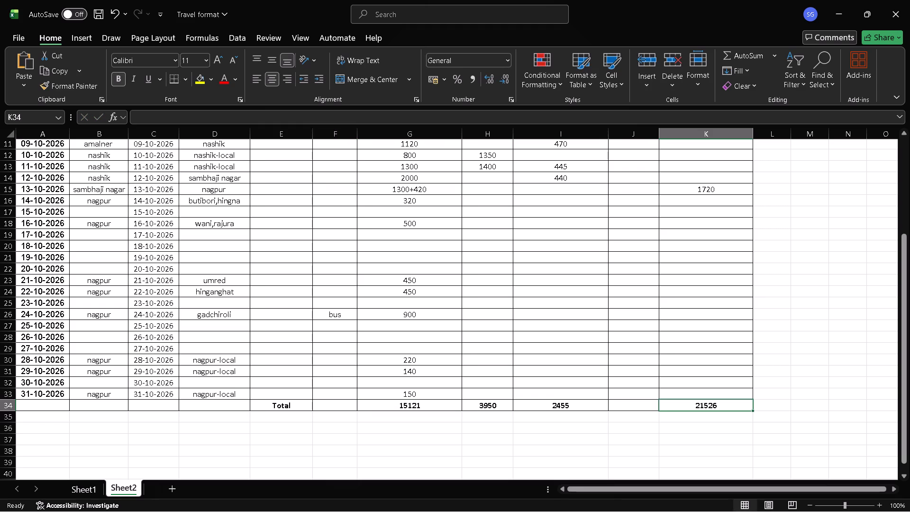
scroll(569, 420, up, 3)
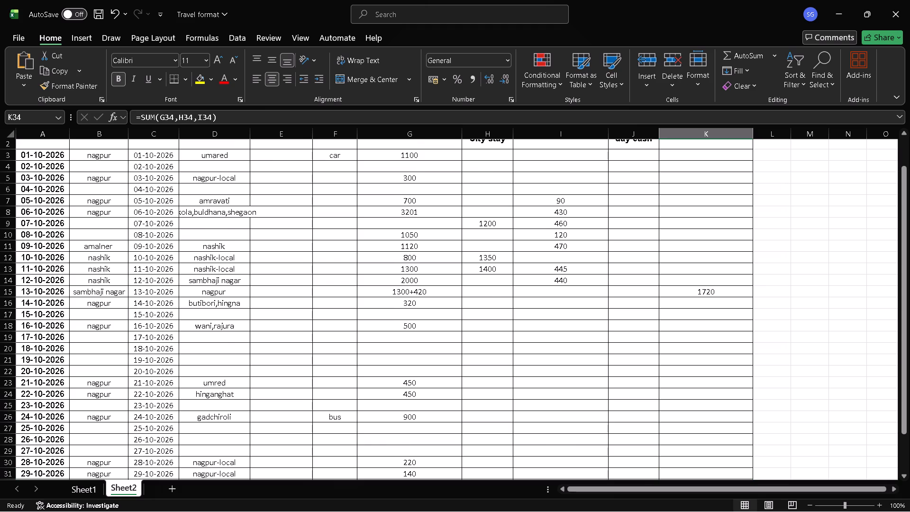
scroll(569, 420, up, 1)
scroll(569, 420, down, 4)
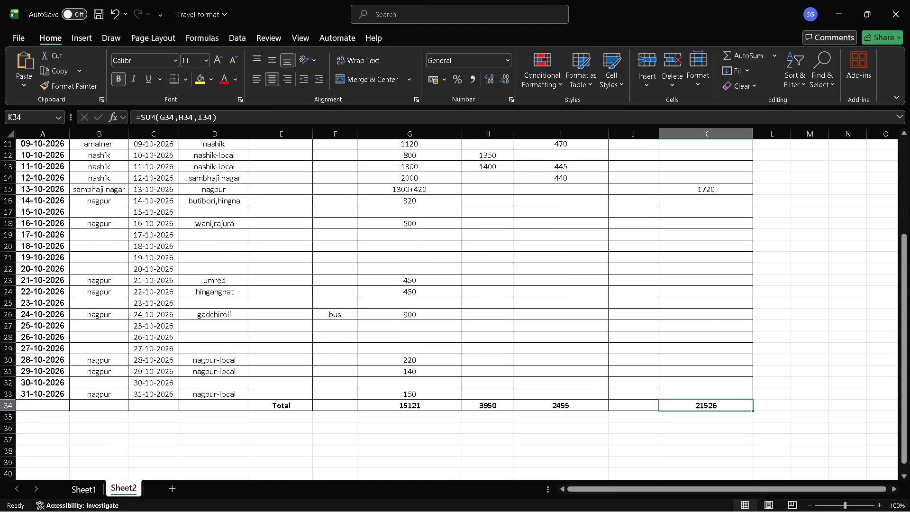
scroll(570, 420, up, 4)
scroll(570, 420, down, 3)
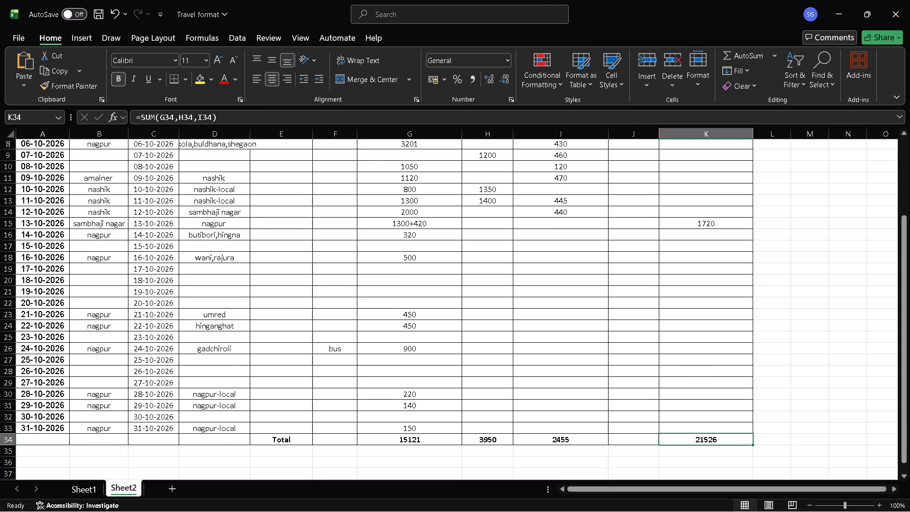
scroll(570, 420, down, 1)
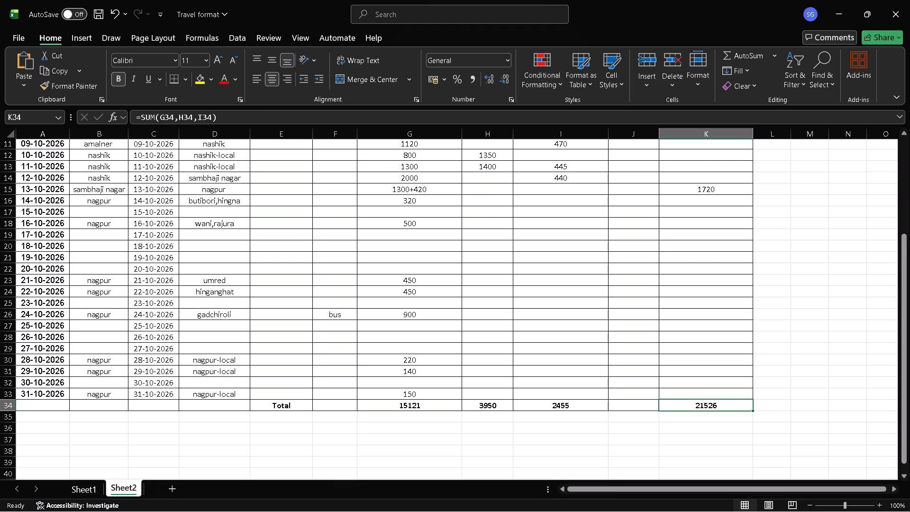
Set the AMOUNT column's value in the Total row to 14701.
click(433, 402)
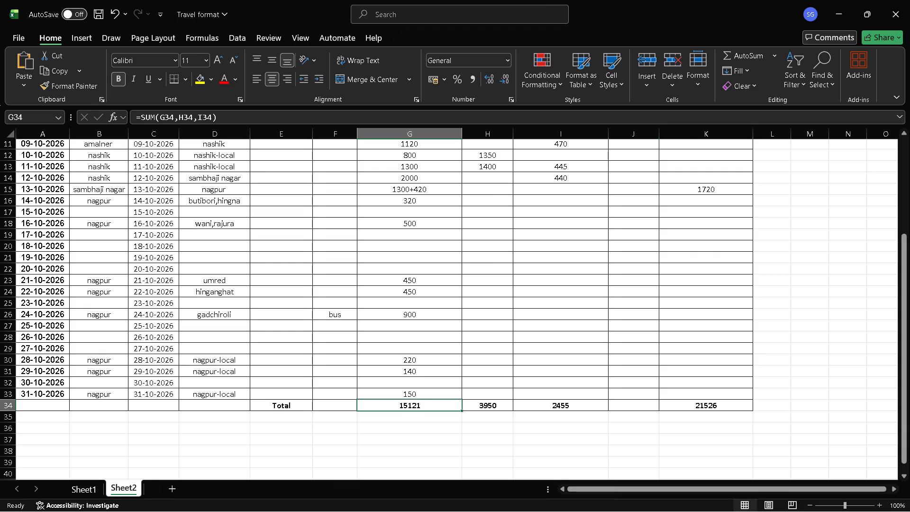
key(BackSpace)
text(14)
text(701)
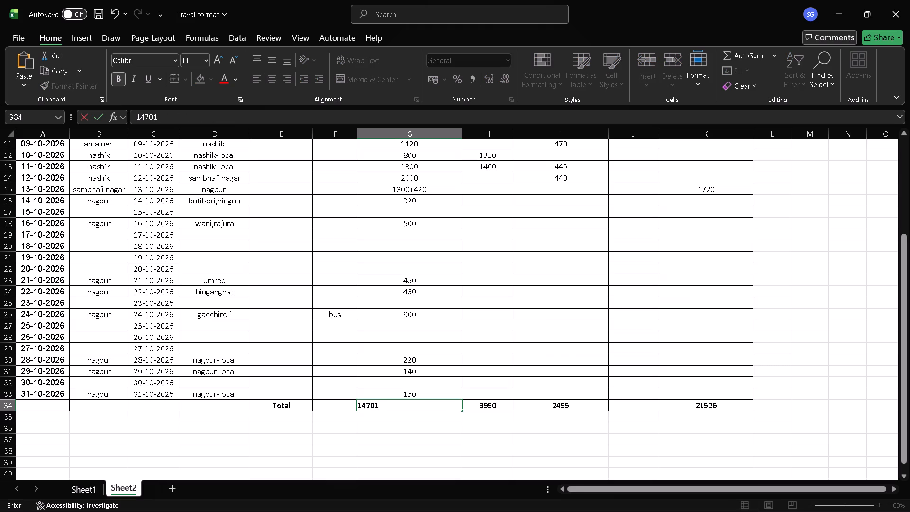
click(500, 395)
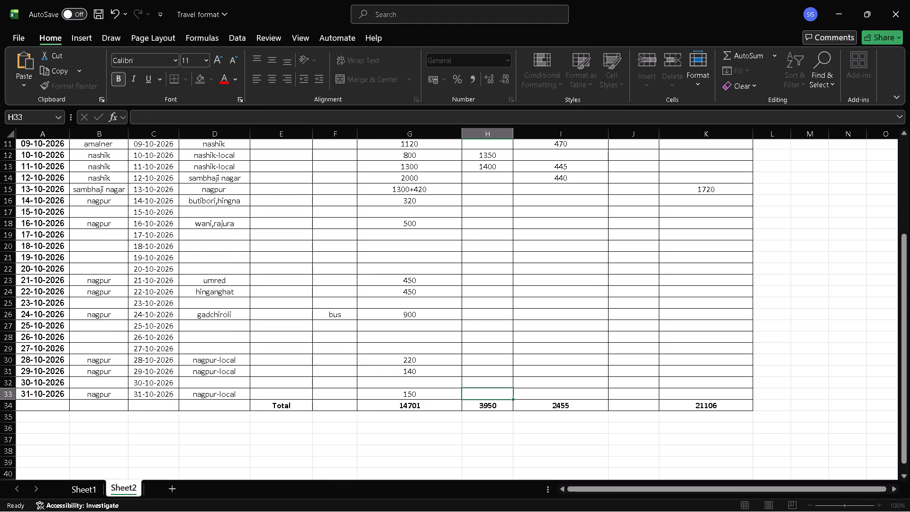
Set the AMOUNT column's value in the Total row to 15121.
scroll(345, 391, up, 4)
scroll(400, 372, down, 3)
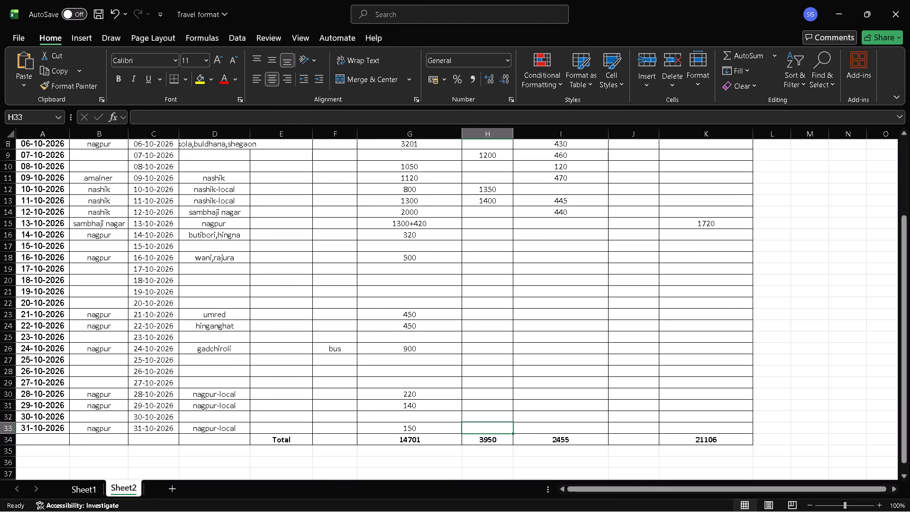
scroll(632, 425, up, 1)
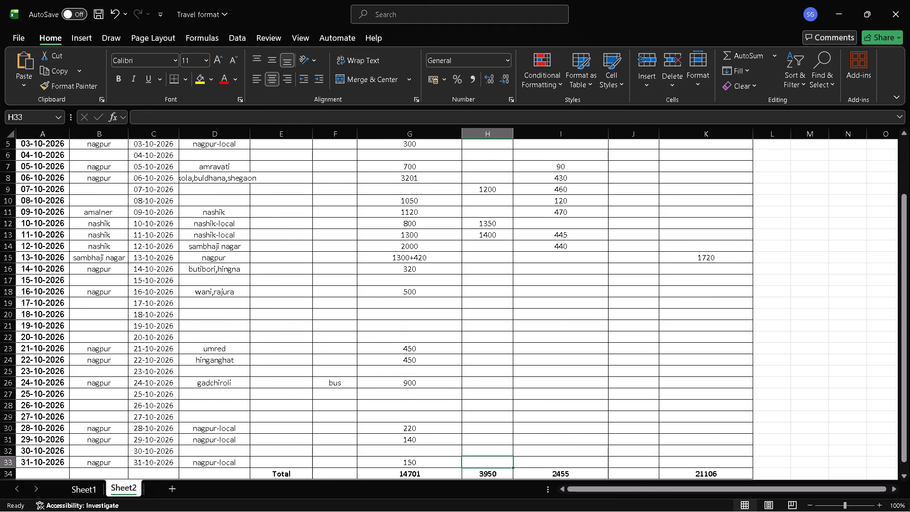
scroll(632, 425, down, 1)
scroll(632, 425, up, 3)
scroll(632, 425, down, 2)
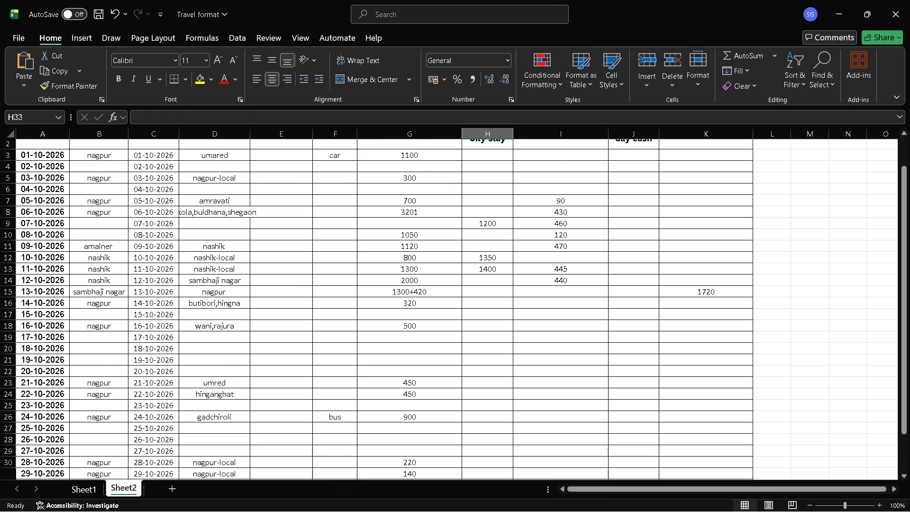
scroll(646, 419, down, 2)
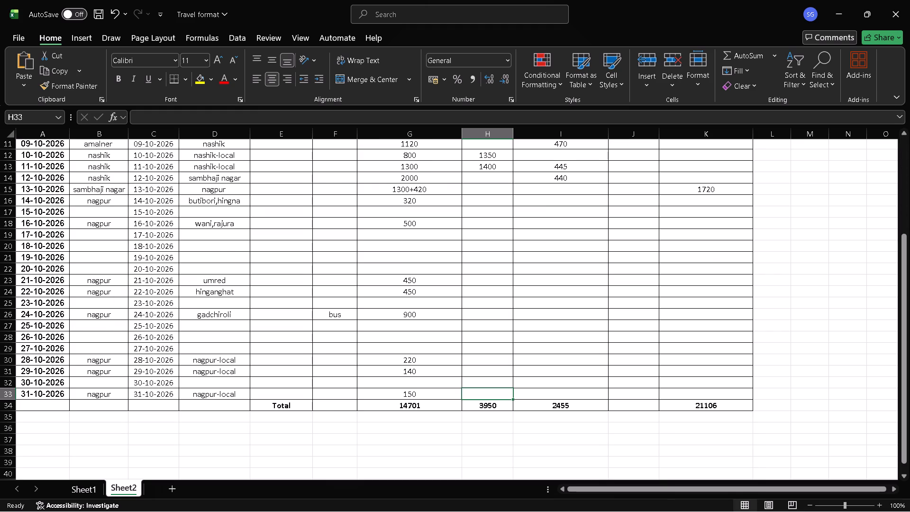
click(428, 407)
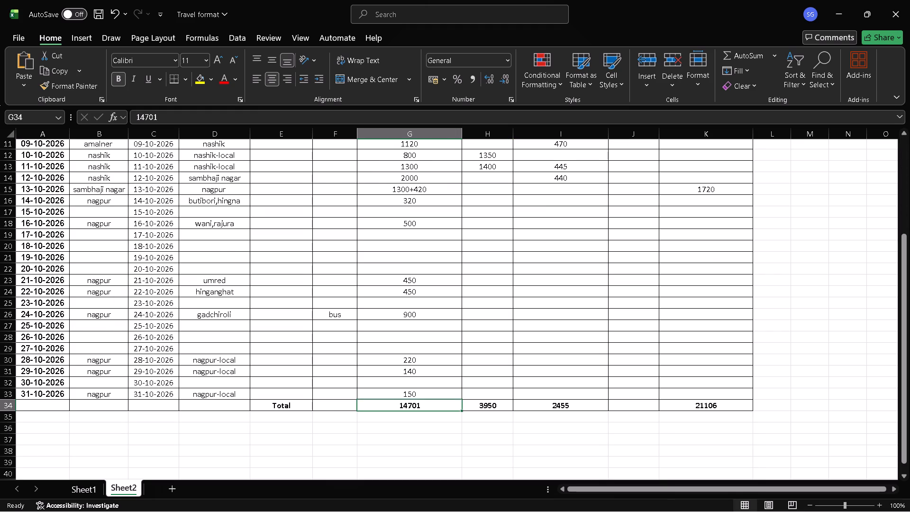
key(BackSpace)
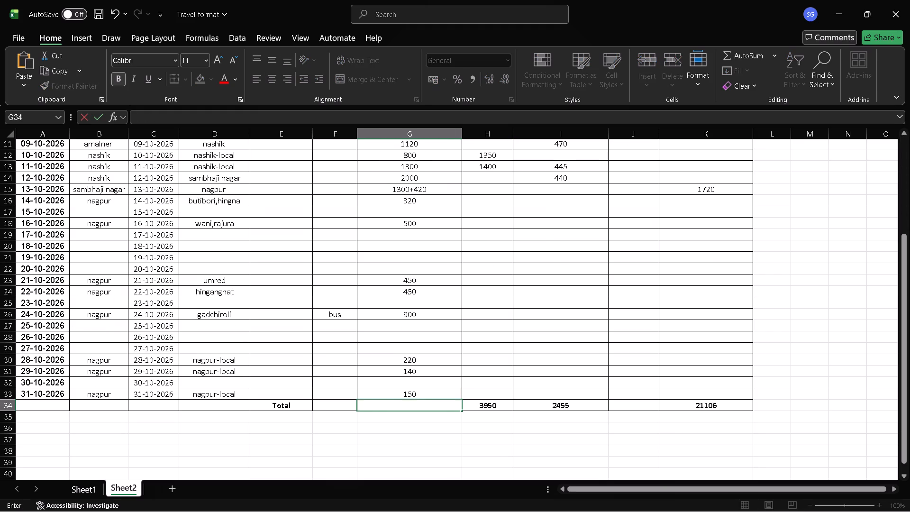
text(15)
text(121)
click(722, 408)
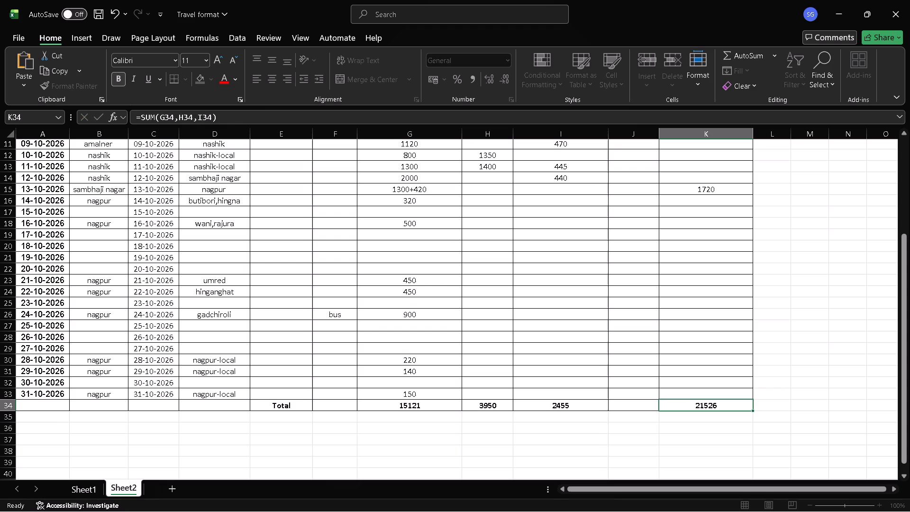
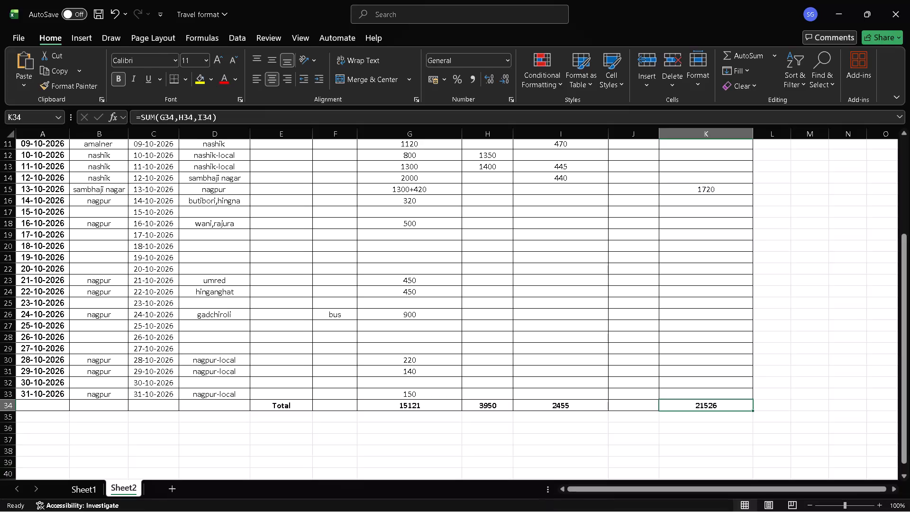
Review the daily AMOUNT, stay and food entries from 01-10-2026 to 31-10-2026 against the sums in the Total row.
scroll(556, 310, up, 3)
scroll(482, 303, up, 1)
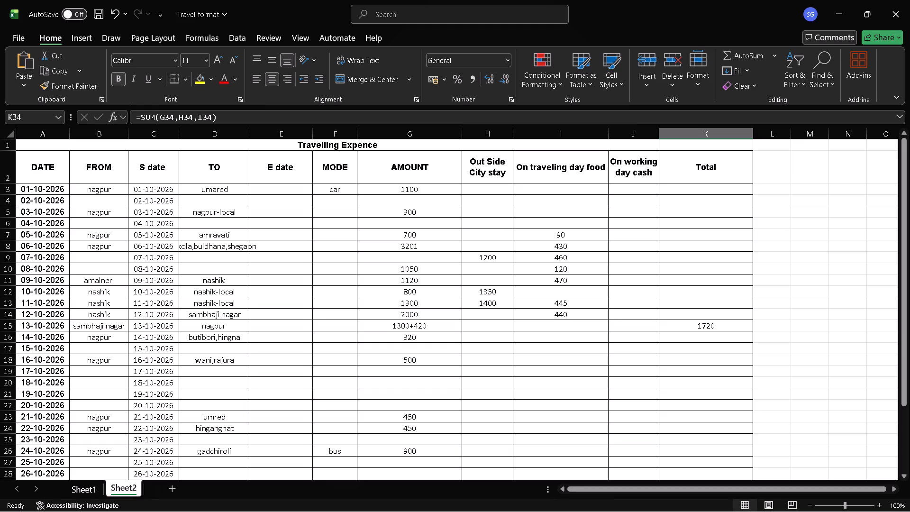
scroll(427, 403, down, 1)
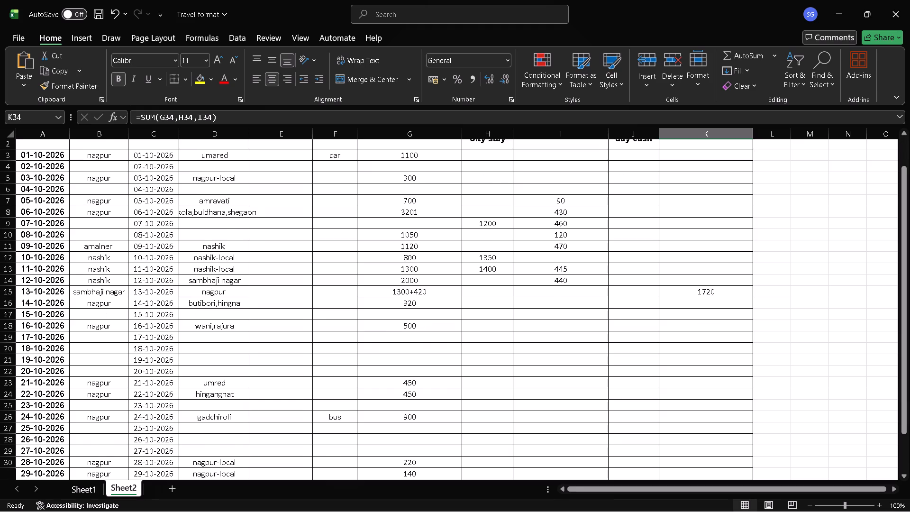
scroll(427, 403, down, 1)
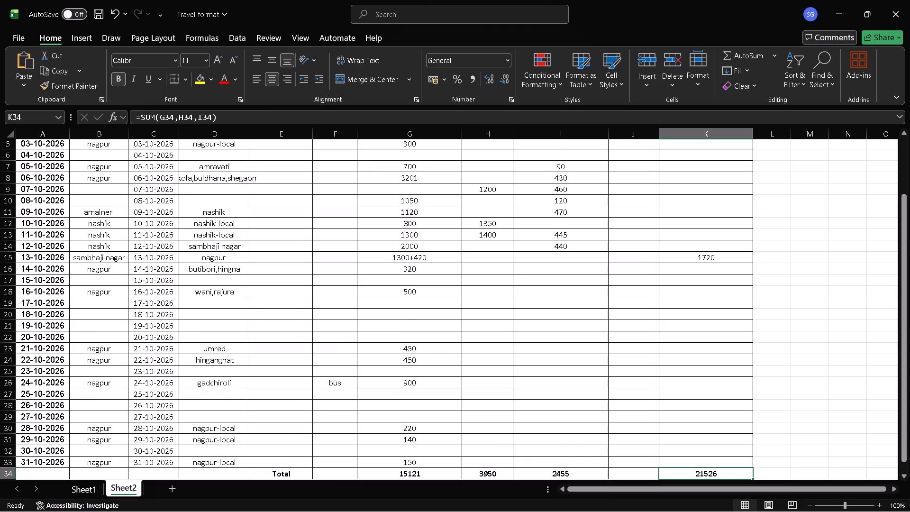
scroll(427, 403, down, 2)
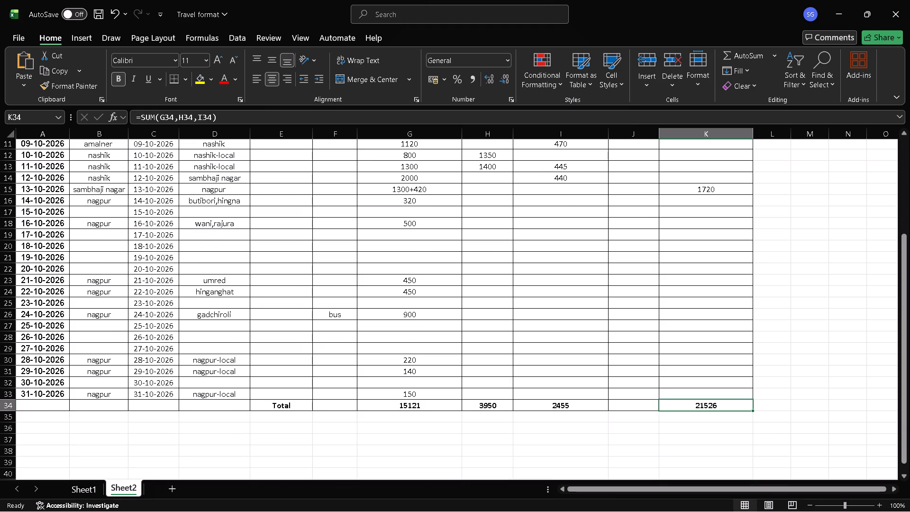
scroll(490, 411, up, 4)
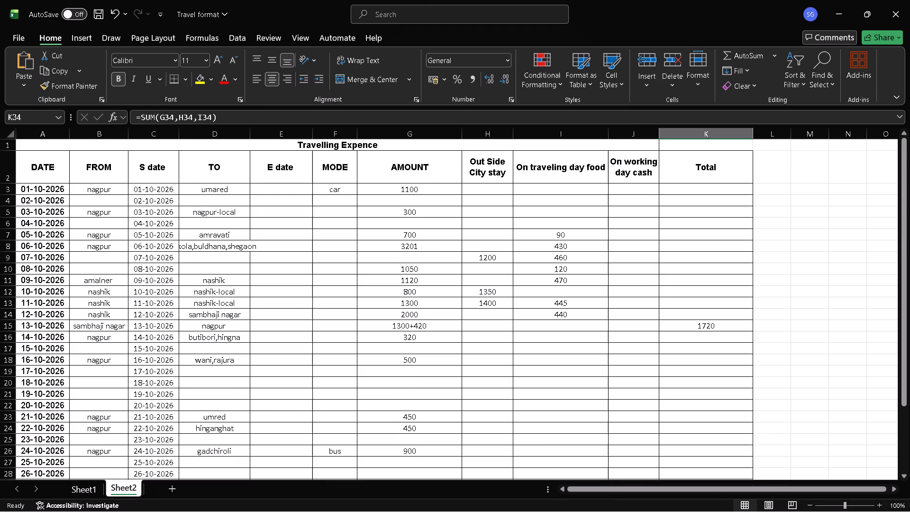
scroll(508, 412, down, 3)
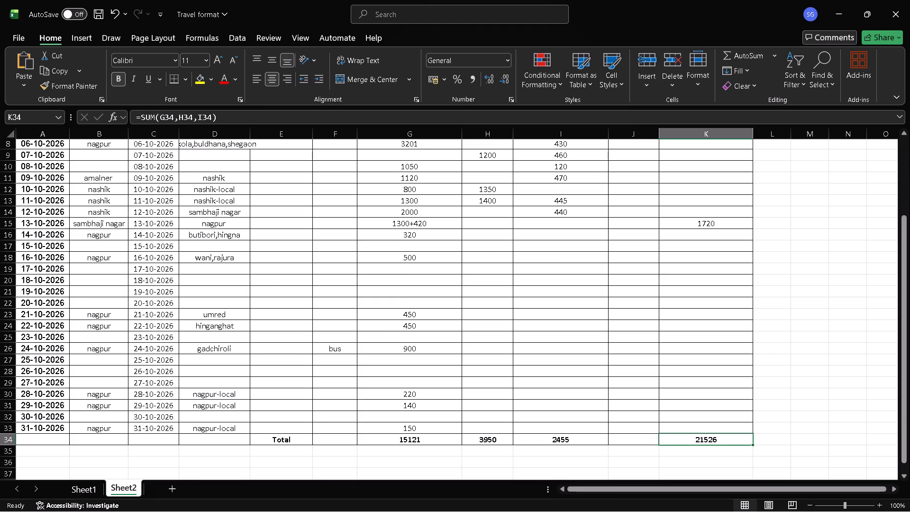
scroll(439, 428, up, 3)
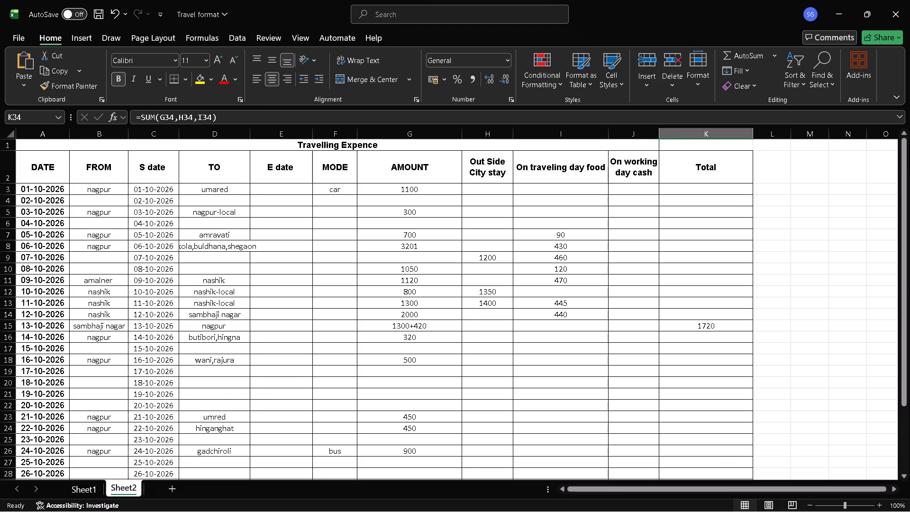
scroll(455, 282, up, 3)
scroll(438, 341, down, 1)
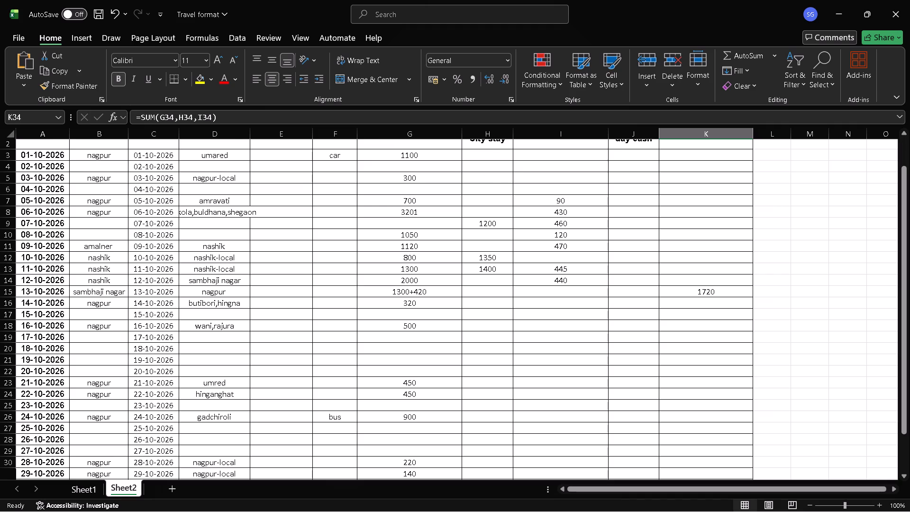
scroll(437, 337, down, 2)
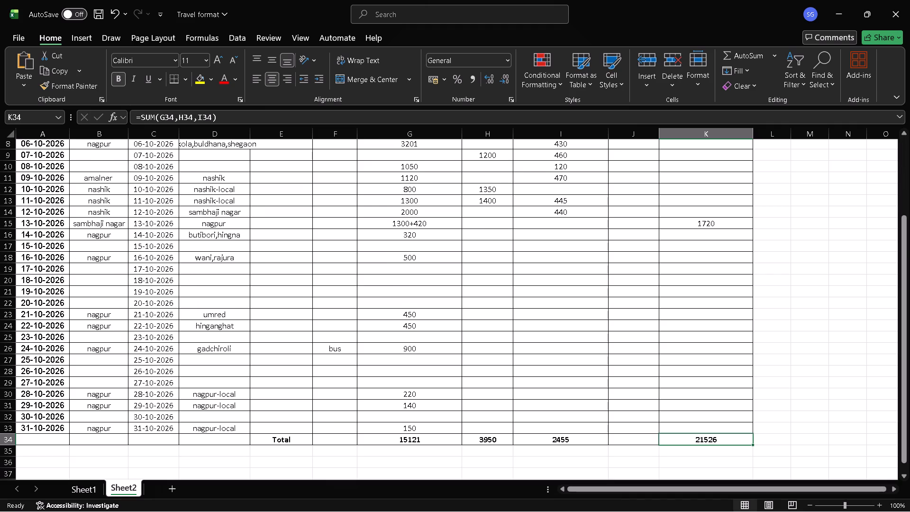
scroll(426, 331, down, 2)
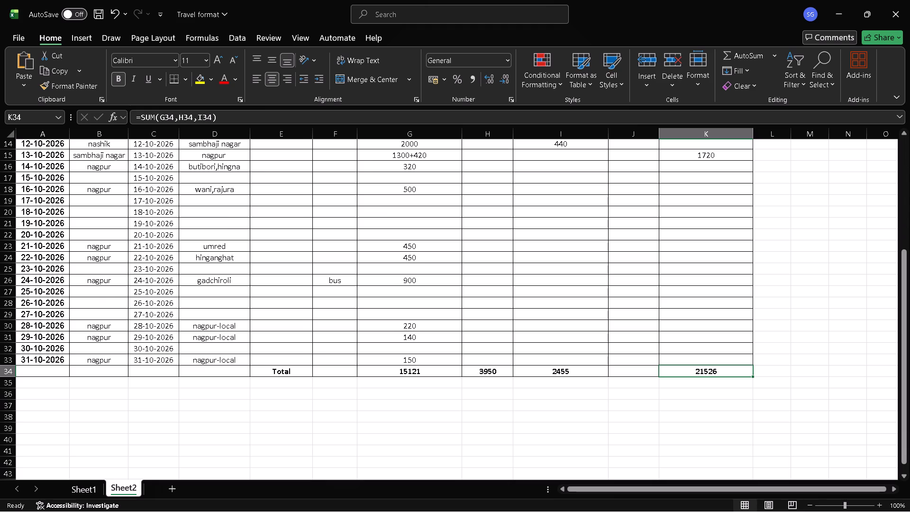
scroll(426, 331, up, 1)
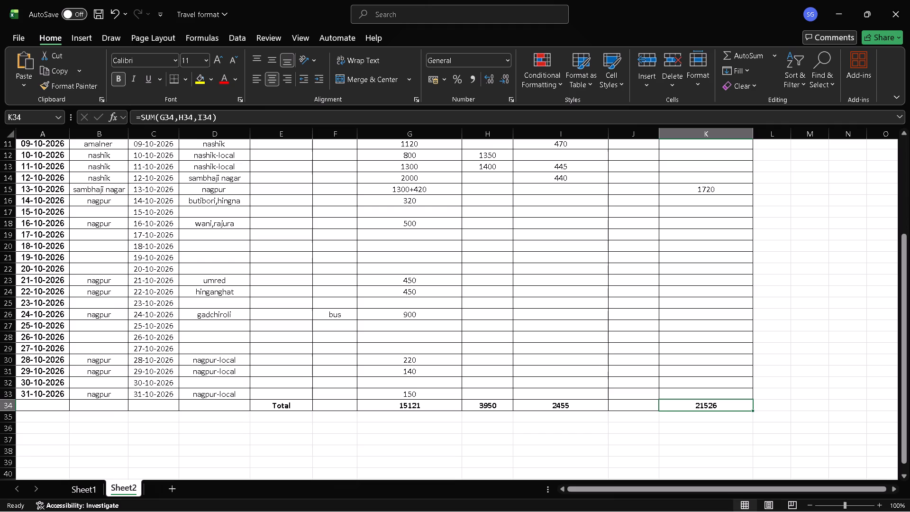
Set the AMOUNT column's value in the Total row to 16421.
click(439, 411)
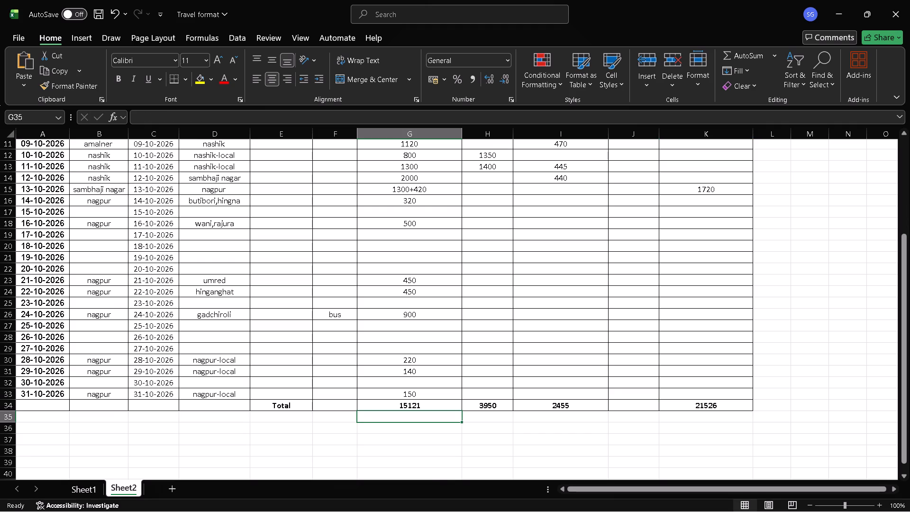
click(434, 402)
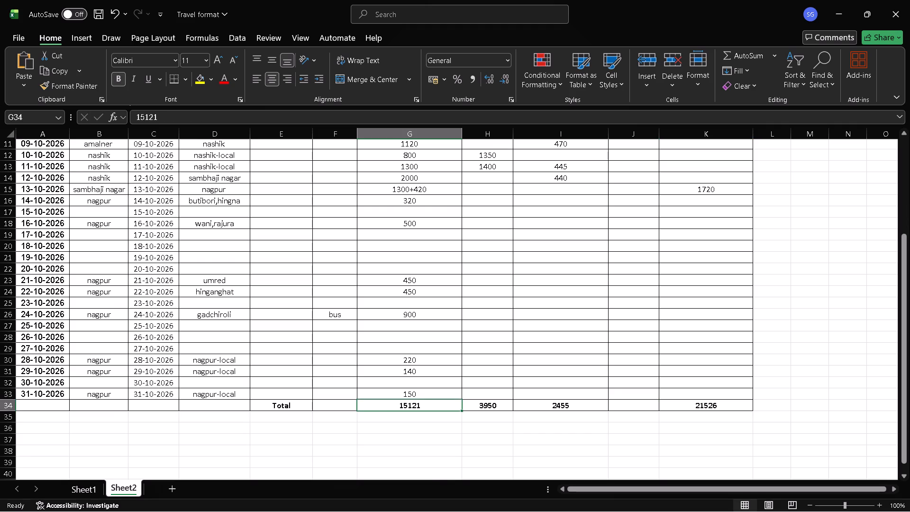
key(BackSpace)
key(1)
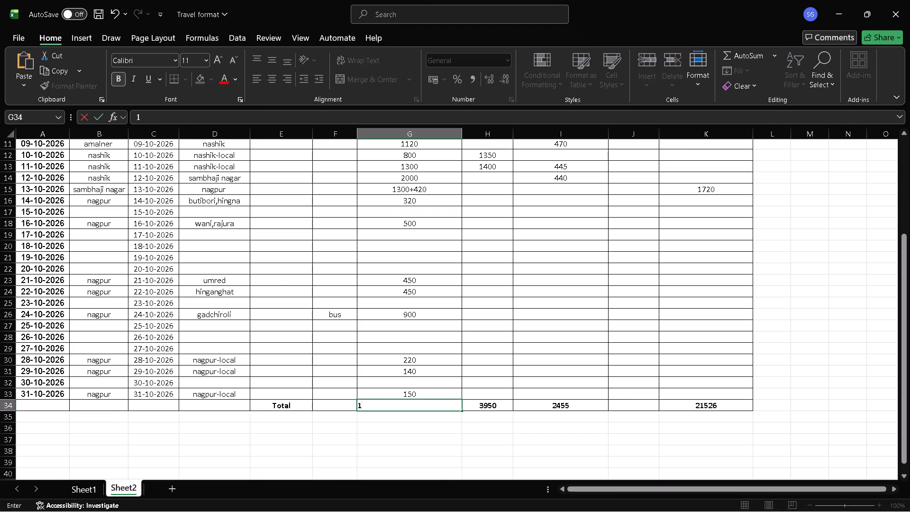
text(6421)
click(544, 409)
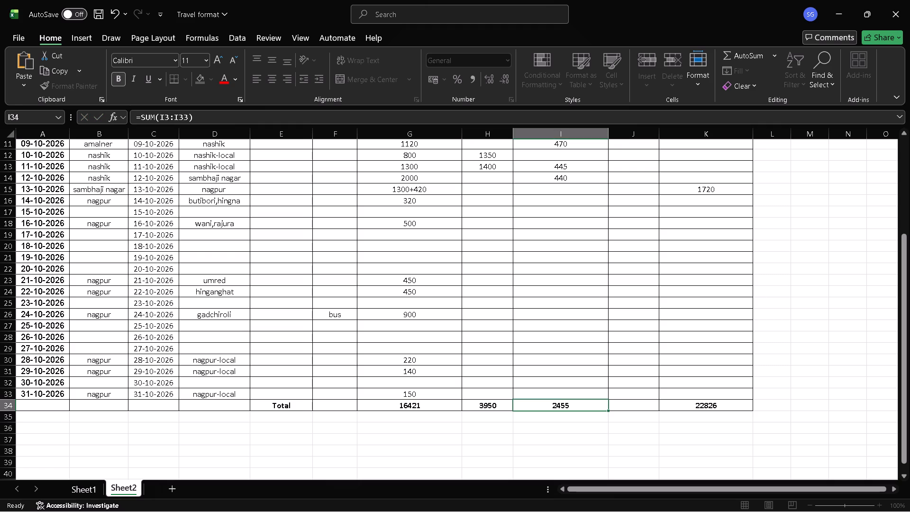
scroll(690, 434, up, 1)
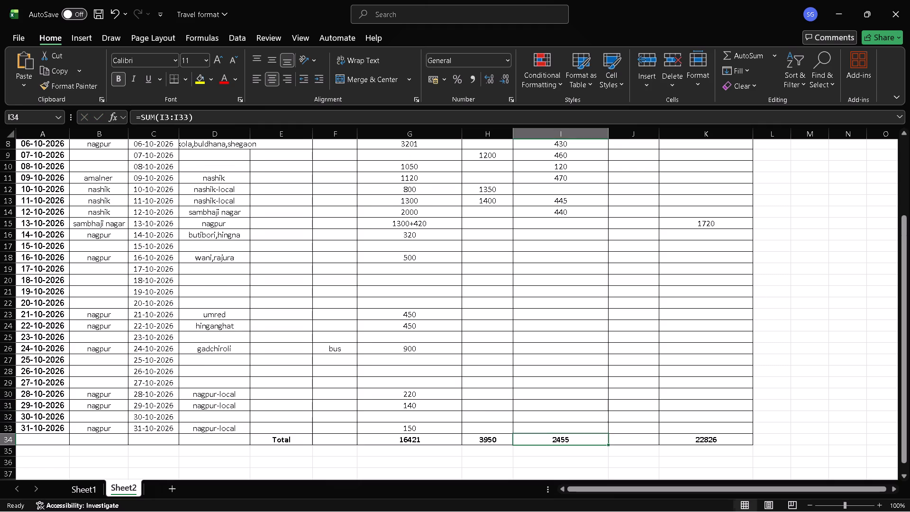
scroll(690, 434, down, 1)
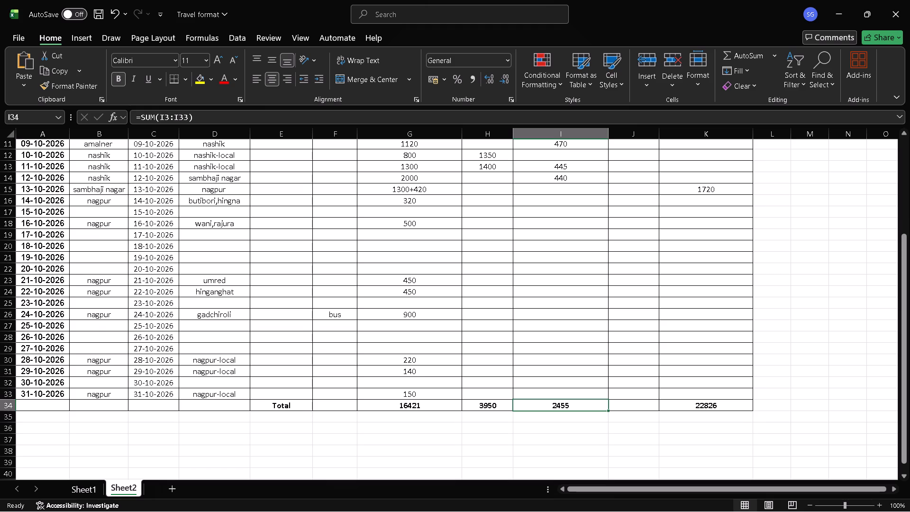
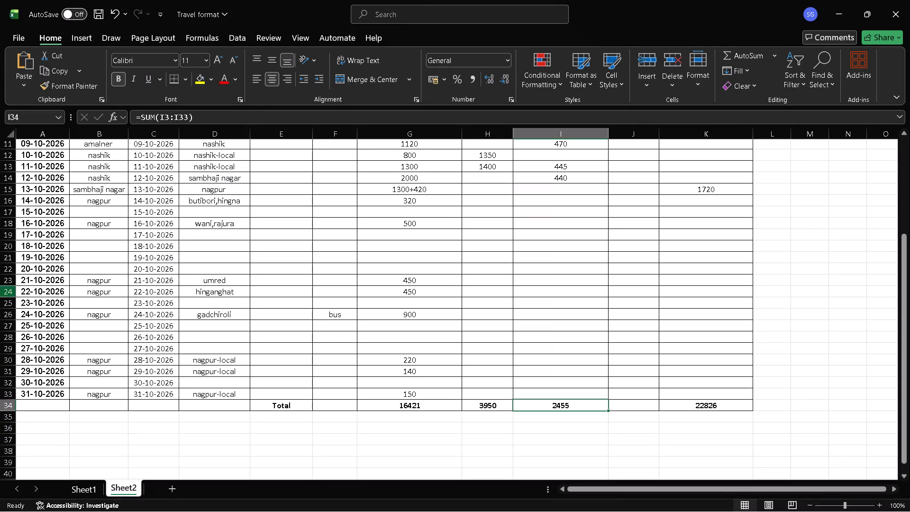
Fill in the 08-10-2026 row with FROM shegaon and TO bhusawal,jalgaon.
scroll(141, 312, up, 1)
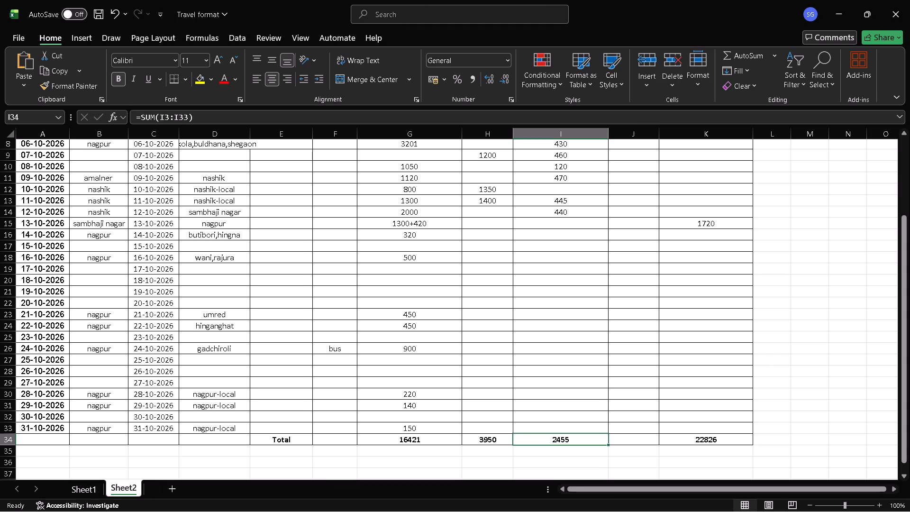
scroll(540, 229, up, 1)
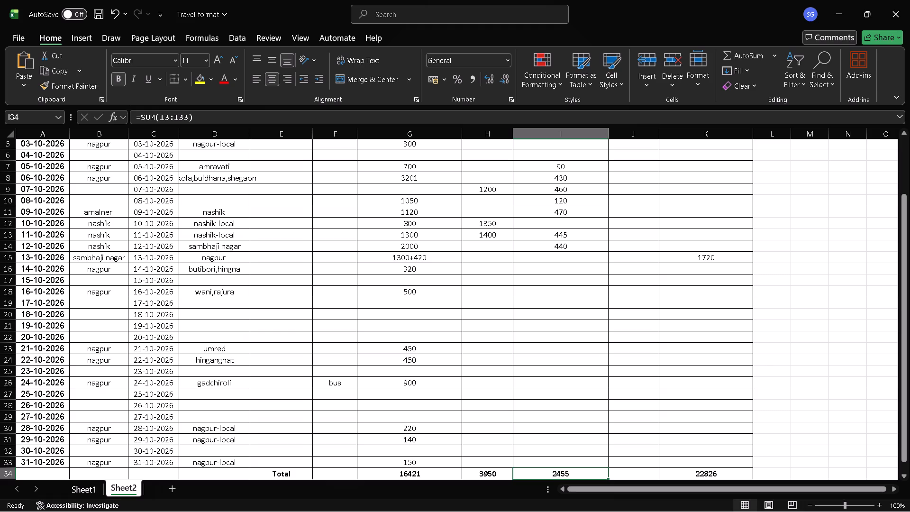
click(107, 201)
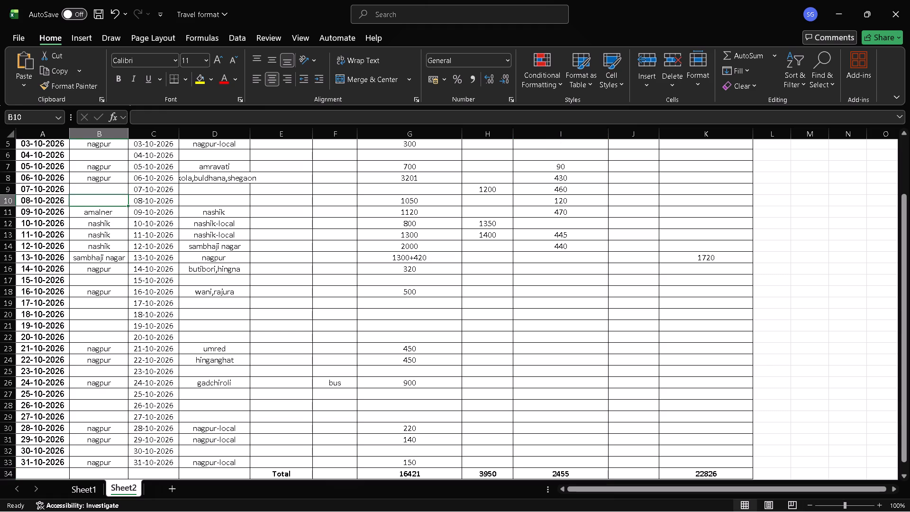
text(shega)
text(on)
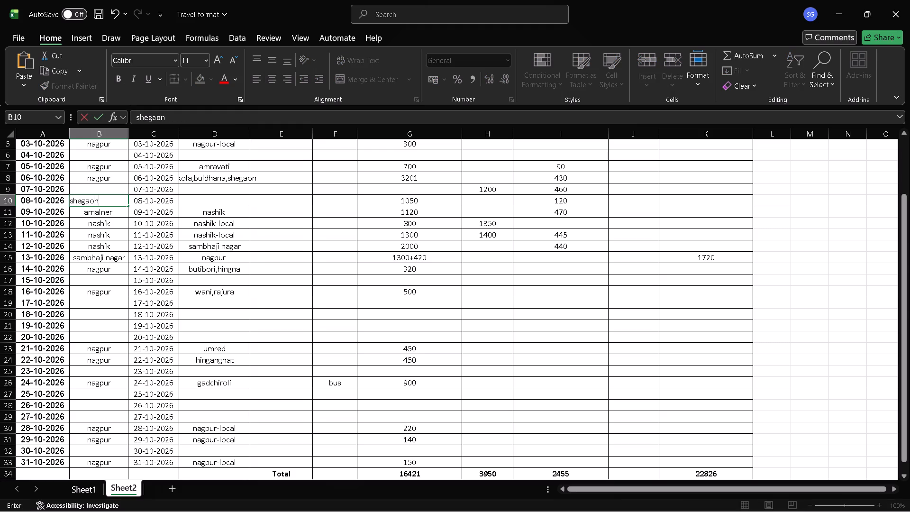
click(216, 201)
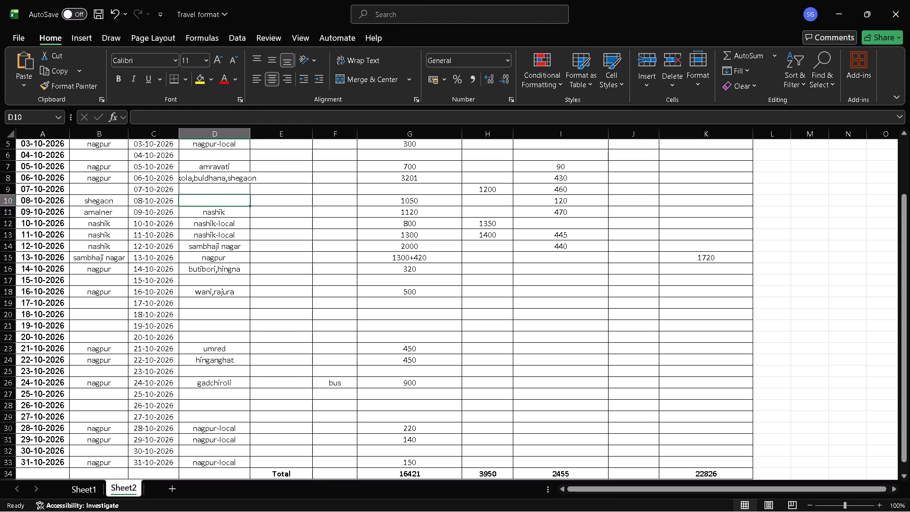
text(bussa)
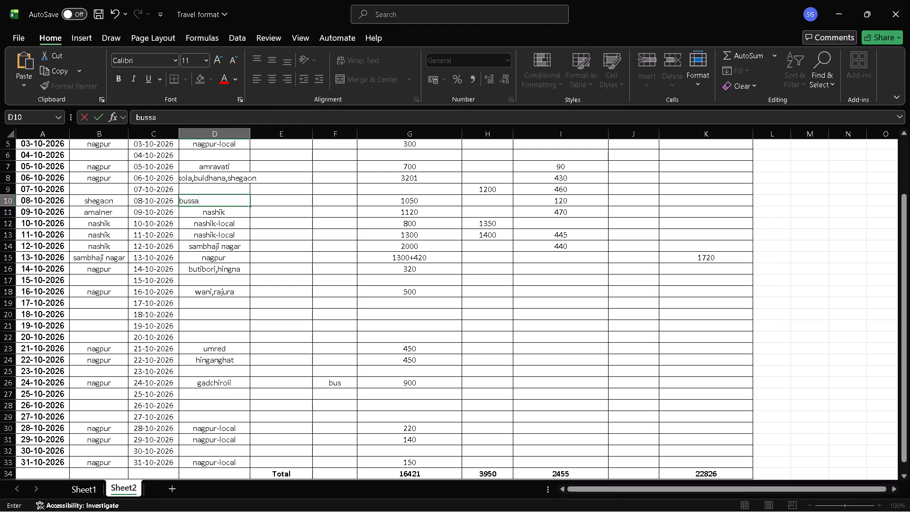
key(BackSpace)
key(BackSpace)
key(BackSpace)
key(BackSpace)
text(husawal)
key(comma)
text(jalgaon)
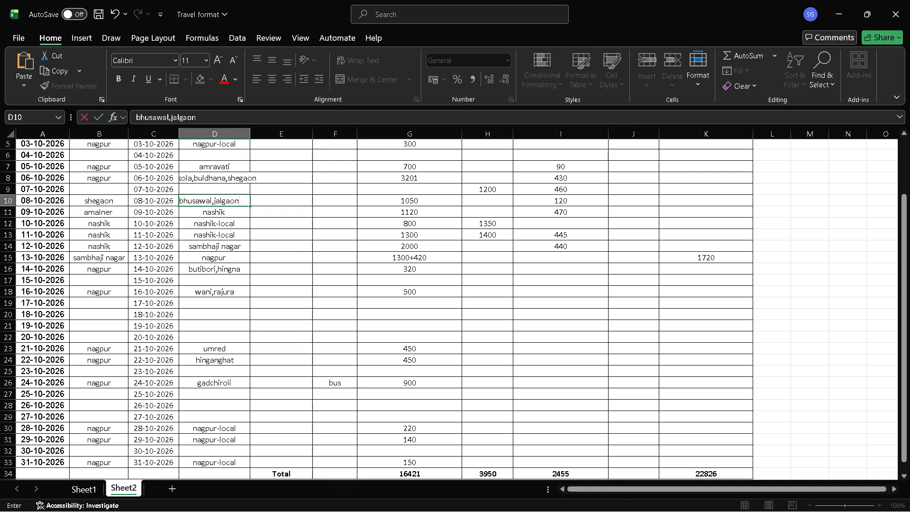
Fill in the 07-10-2026 row with FROM nagpur and TO shegaon.
click(227, 184)
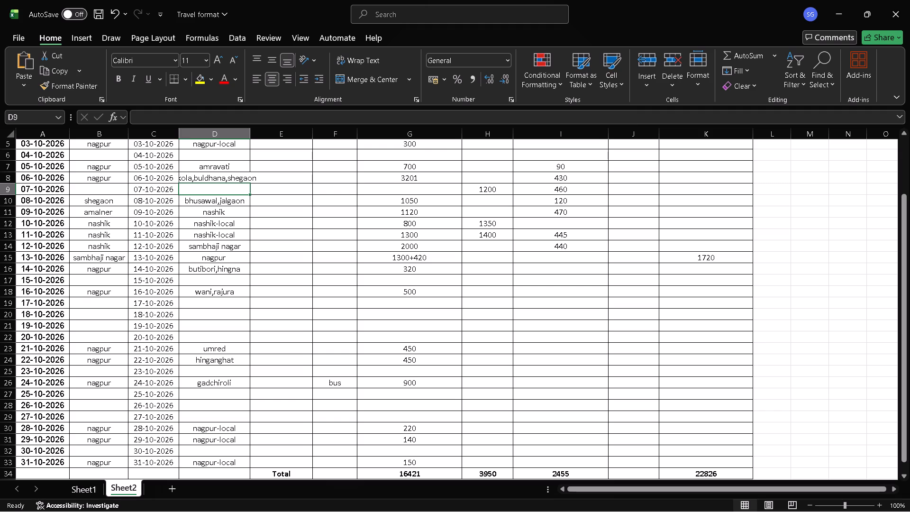
click(79, 188)
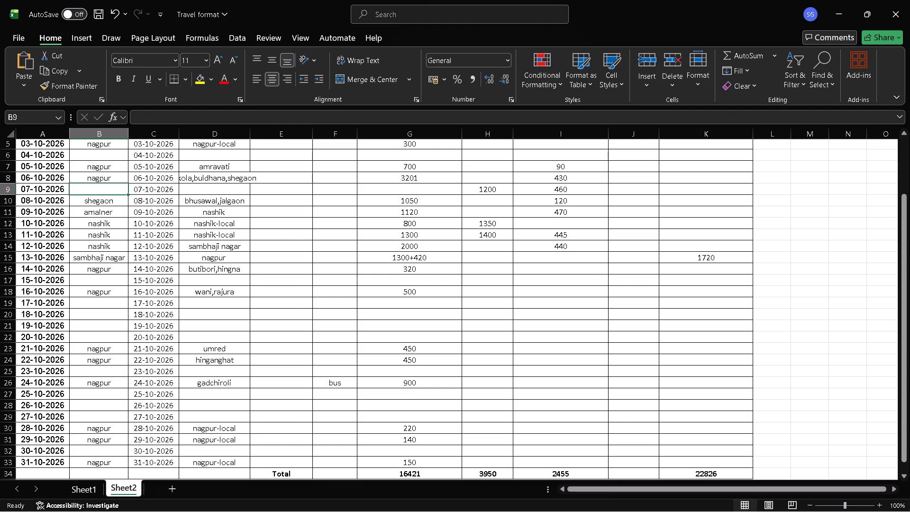
key(n)
key(a)
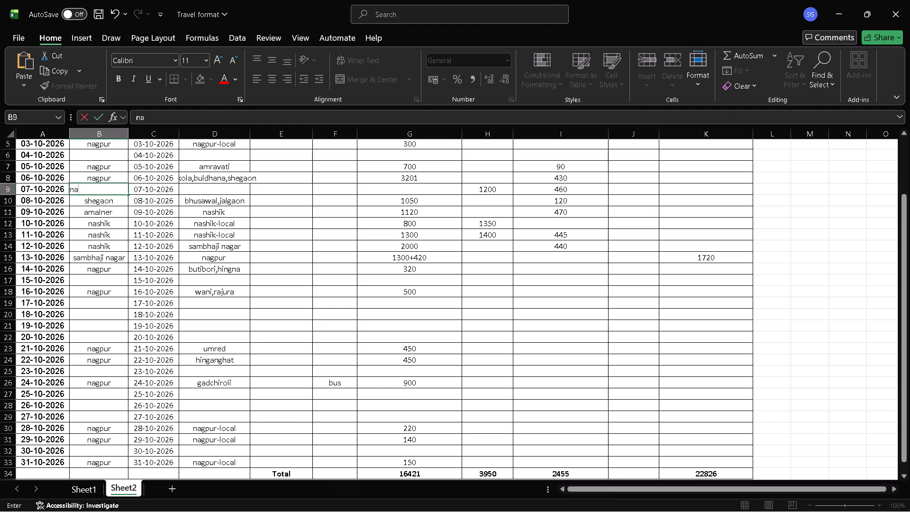
key(g)
text(pur)
click(223, 187)
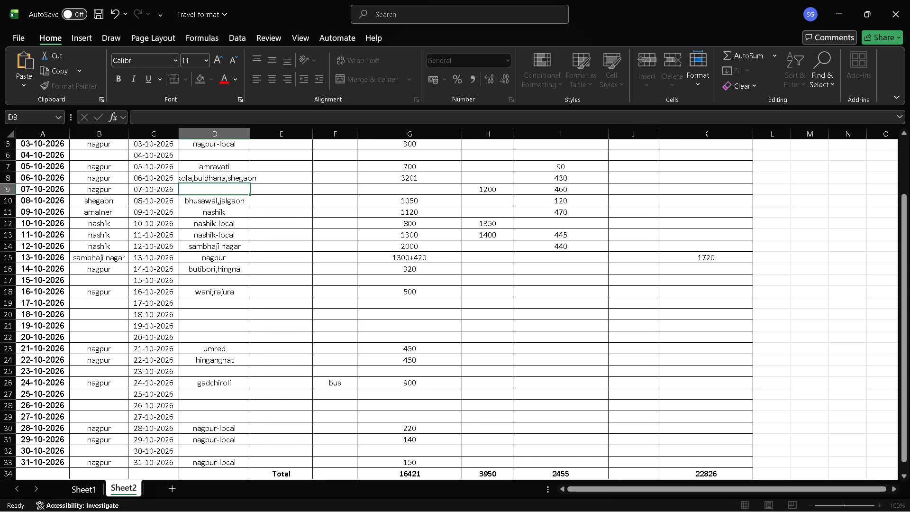
text(shegaon)
key(space)
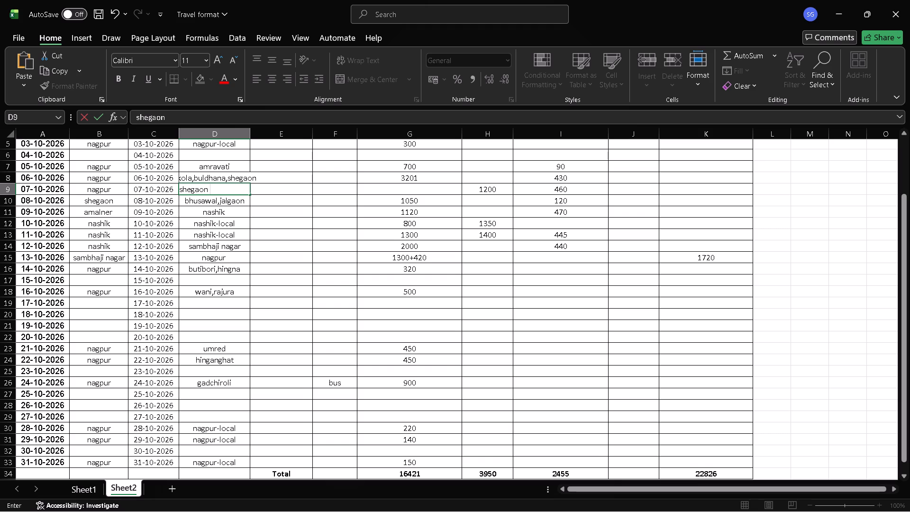
click(229, 193)
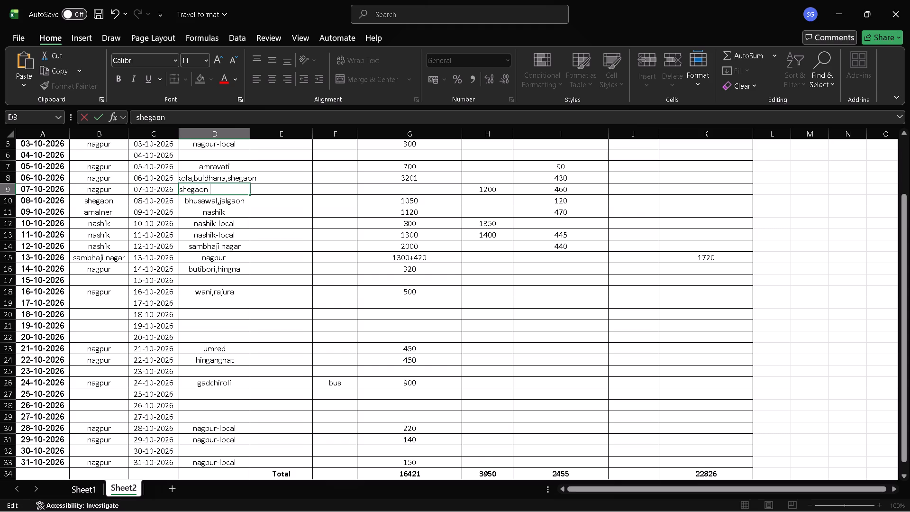
click(231, 189)
click(303, 189)
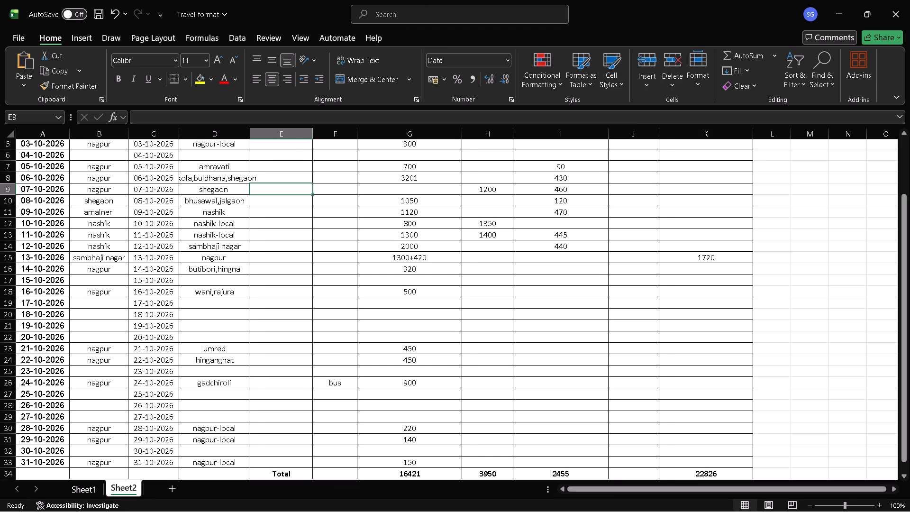
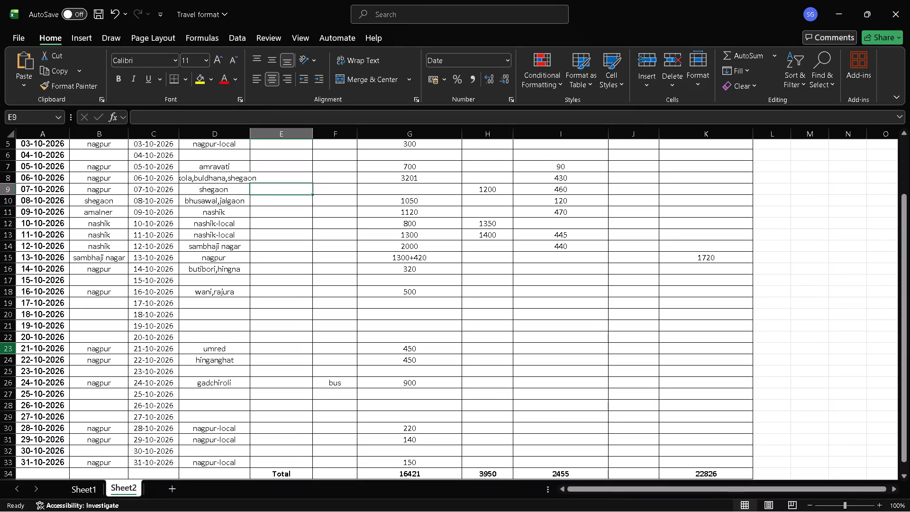
Select the empty MODE cell in the 03-10-2026 row for the nagpur-local trip.
scroll(363, 383, down, 1)
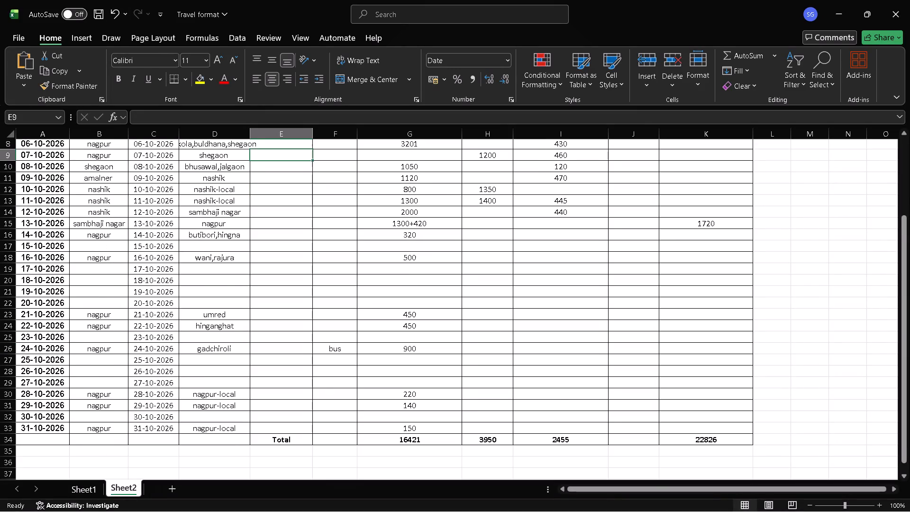
scroll(362, 383, down, 1)
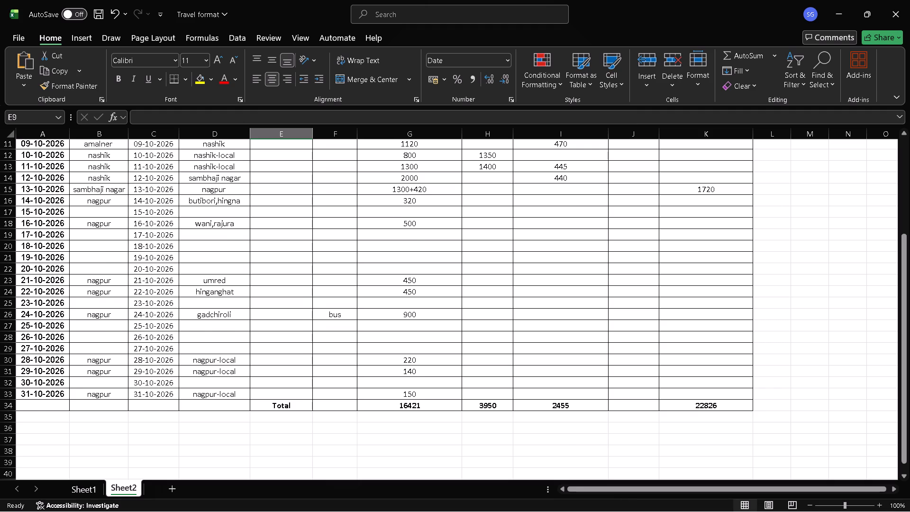
scroll(286, 246, up, 1)
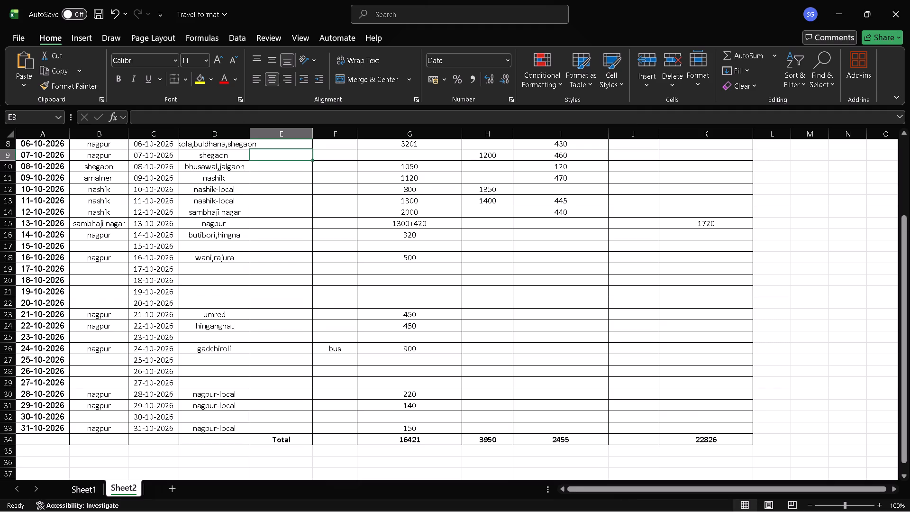
scroll(306, 264, up, 1)
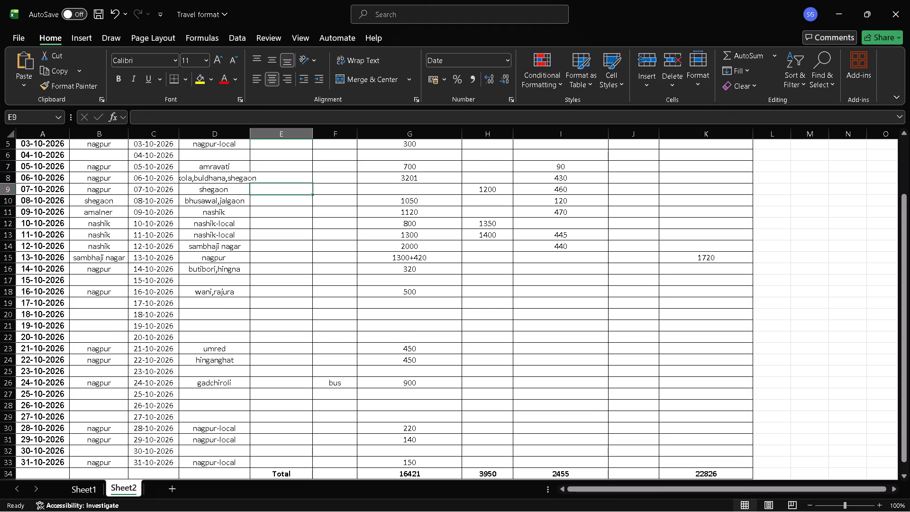
scroll(400, 257, up, 4)
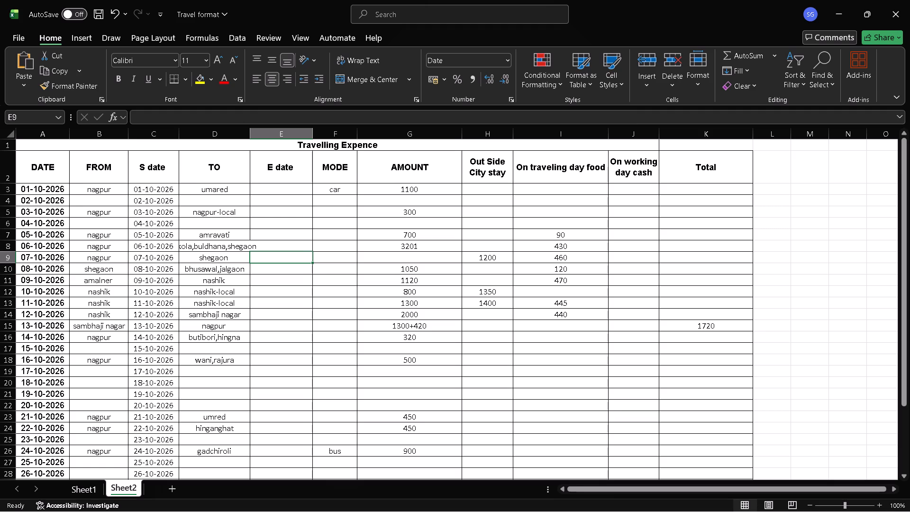
click(336, 219)
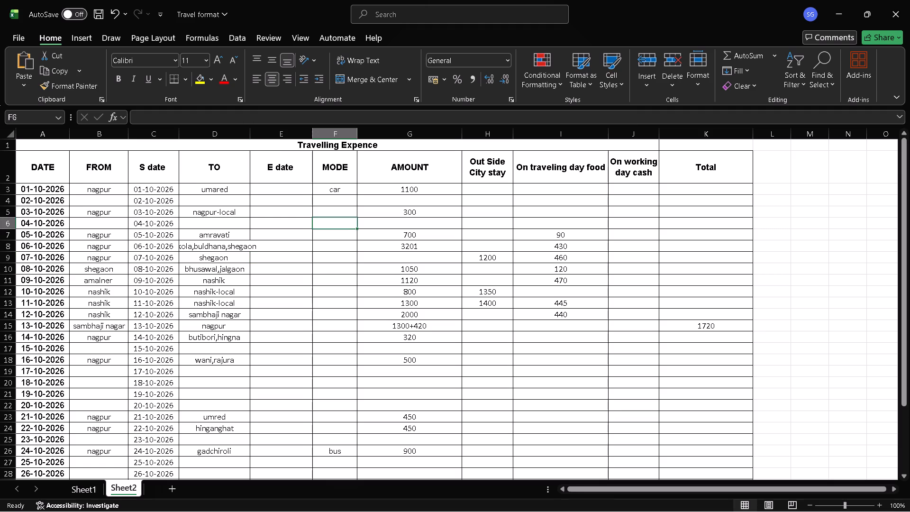
click(342, 210)
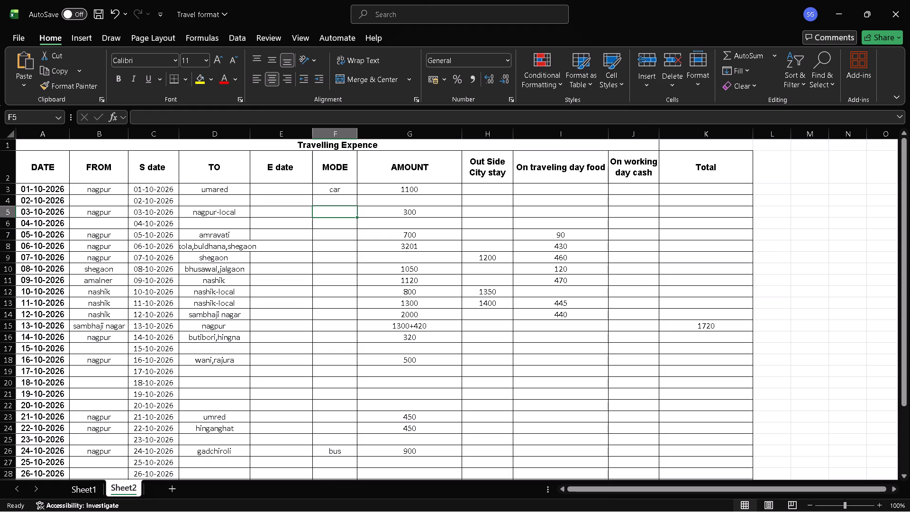
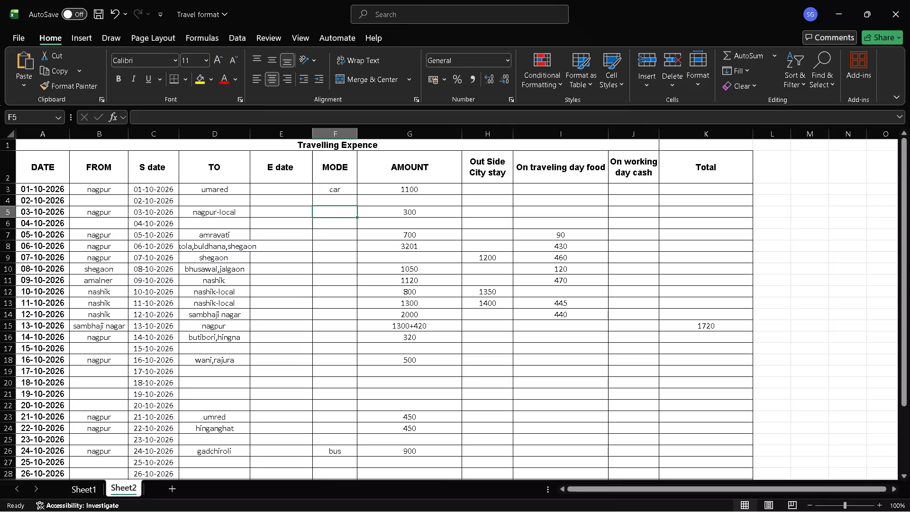
Enter "car" as the MODE for the 08-10-2026, 11-10-2026, 12-10-2026 and 13-10-2026 rows.
click(351, 268)
text(car)
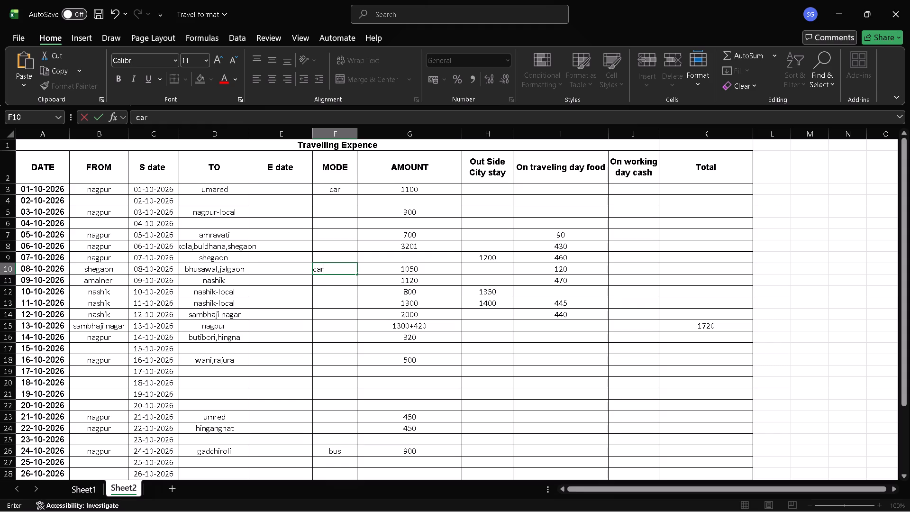
click(325, 302)
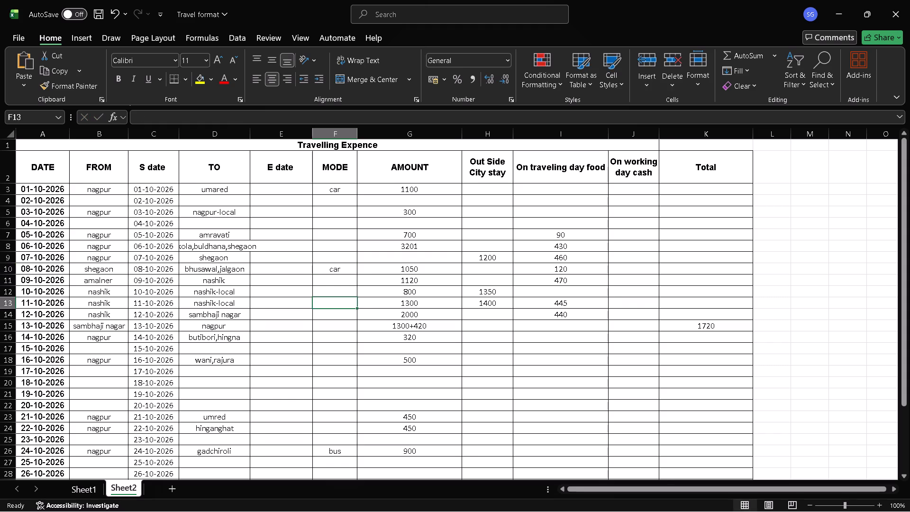
text(car)
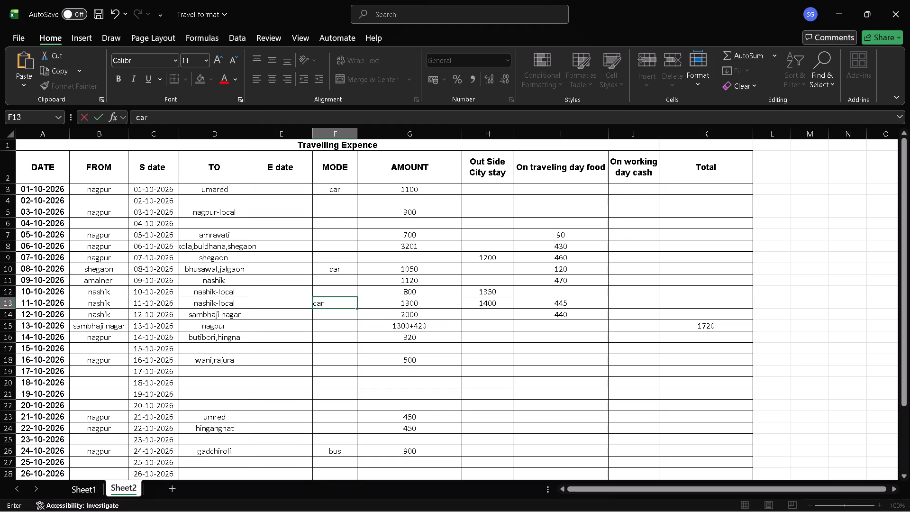
click(330, 312)
text(car)
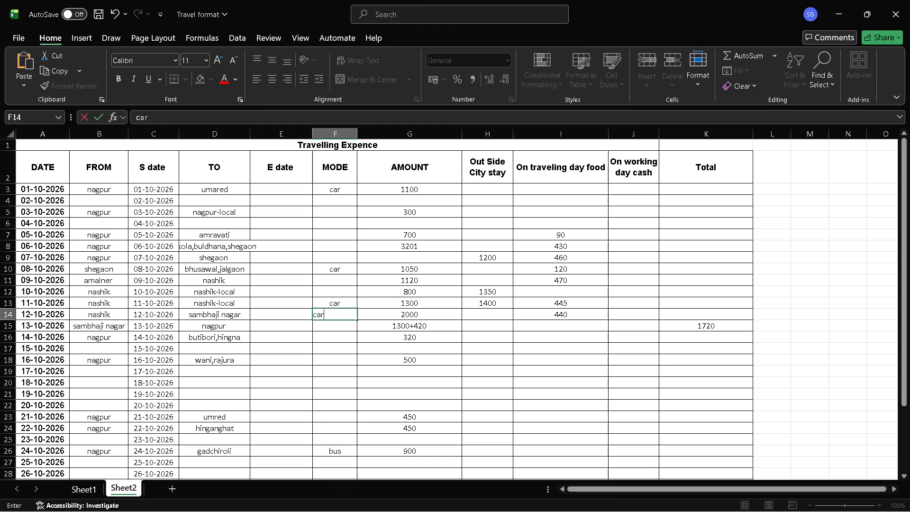
click(327, 332)
click(329, 327)
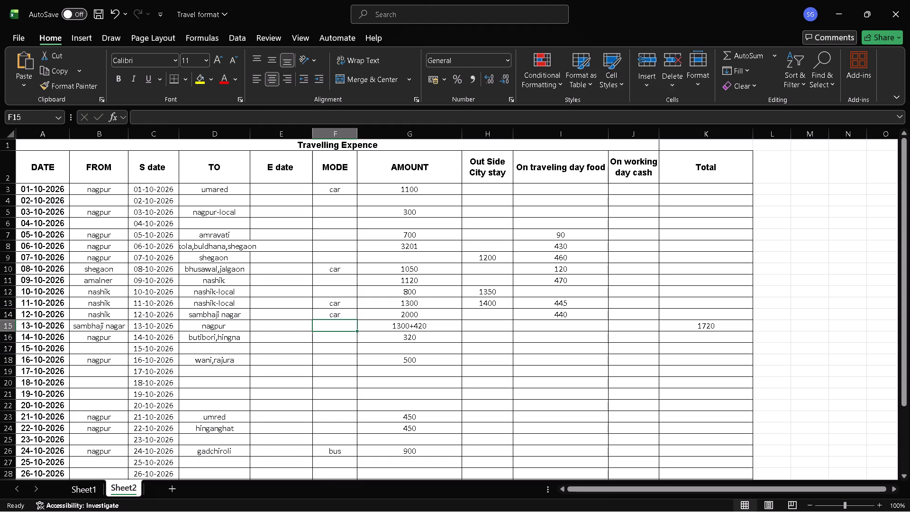
text(car)
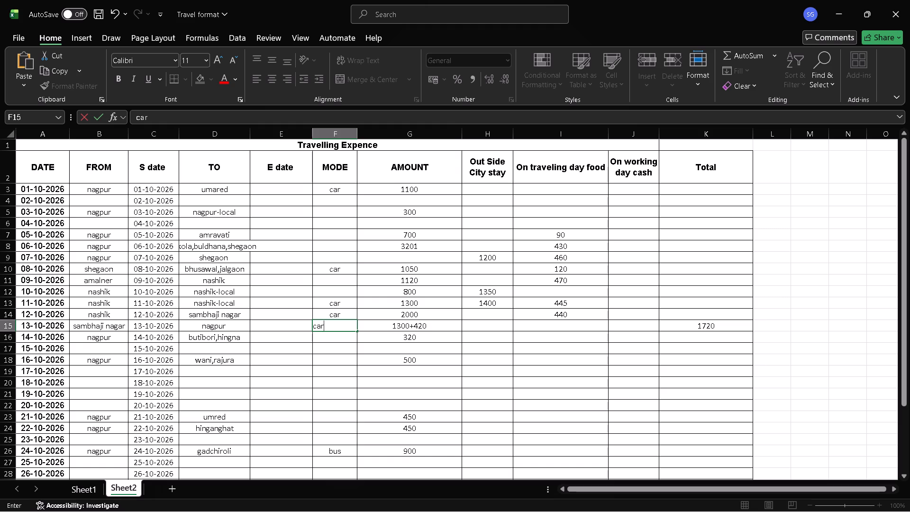
click(328, 250)
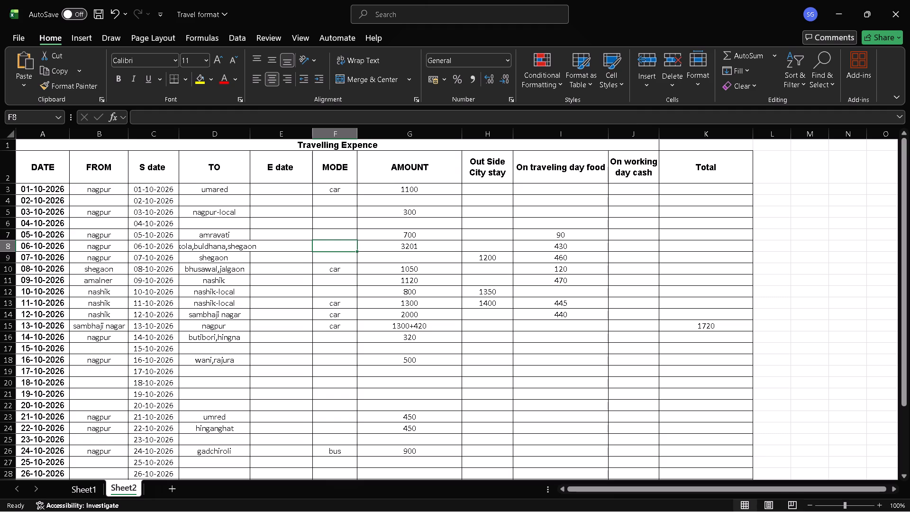
Enter "bike" as the MODE for the 14-10-2026 butibori,hingna trip and the 16-10-2026 wani,rajura trip.
click(333, 333)
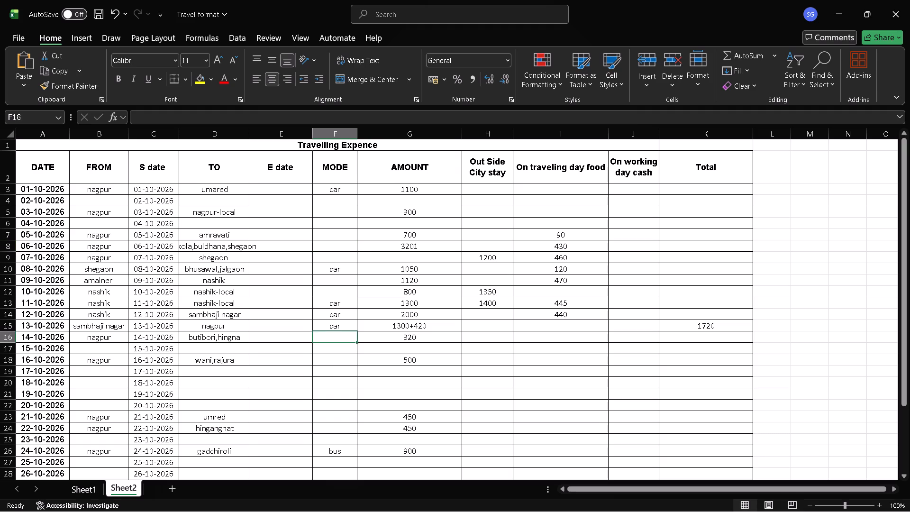
text(bike)
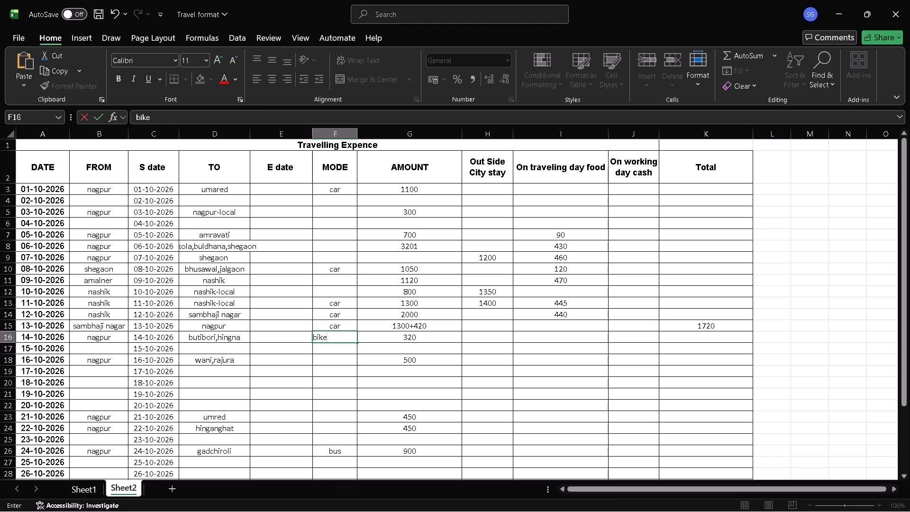
click(335, 352)
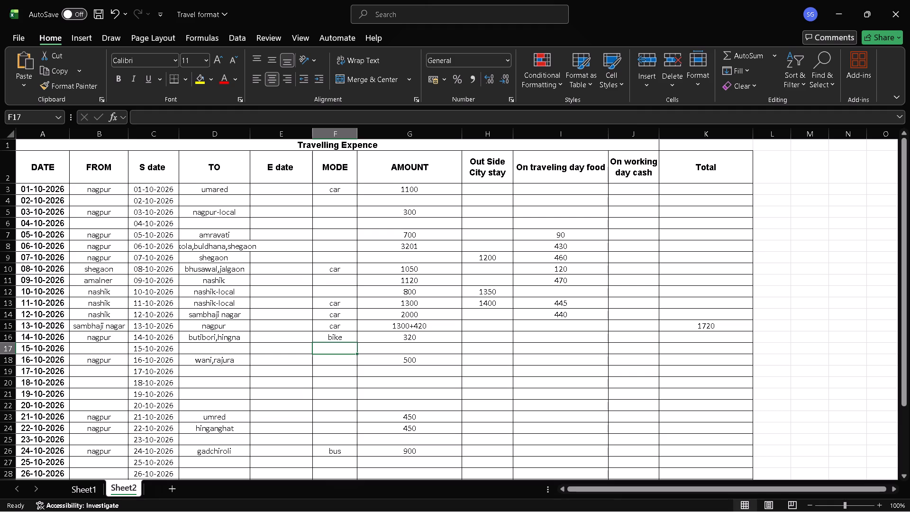
click(334, 364)
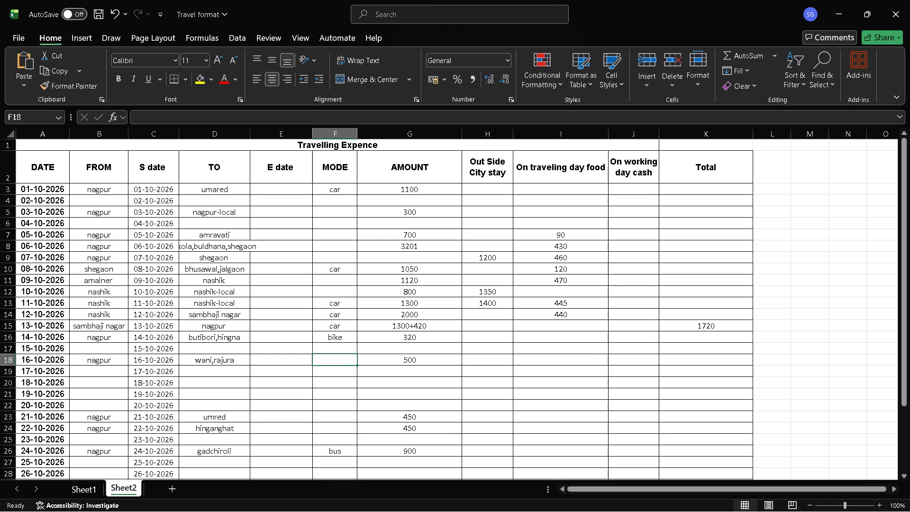
text(bike)
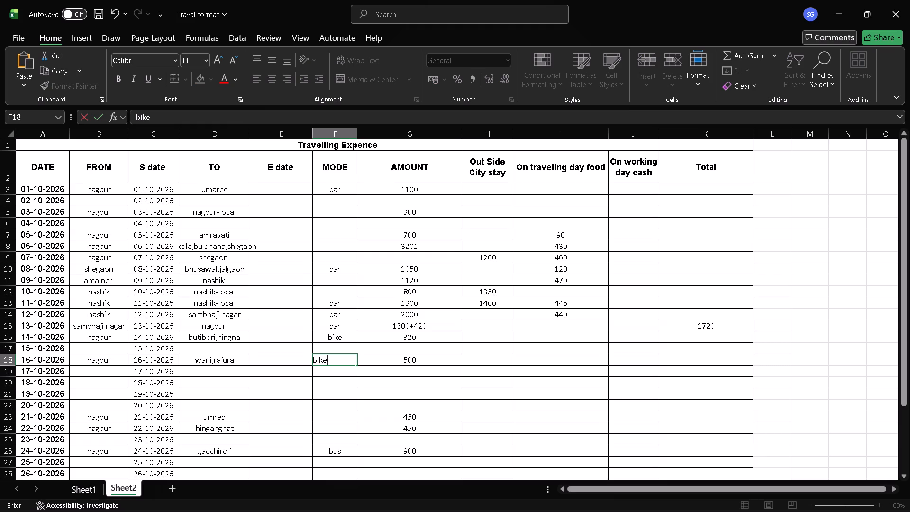
click(356, 372)
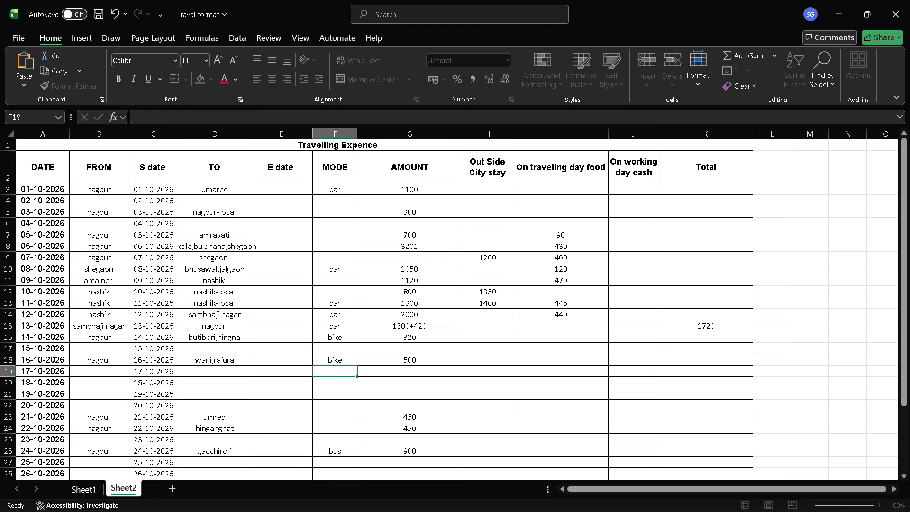
Enter "car" as the MODE in the 06-10-2026 row.
click(337, 243)
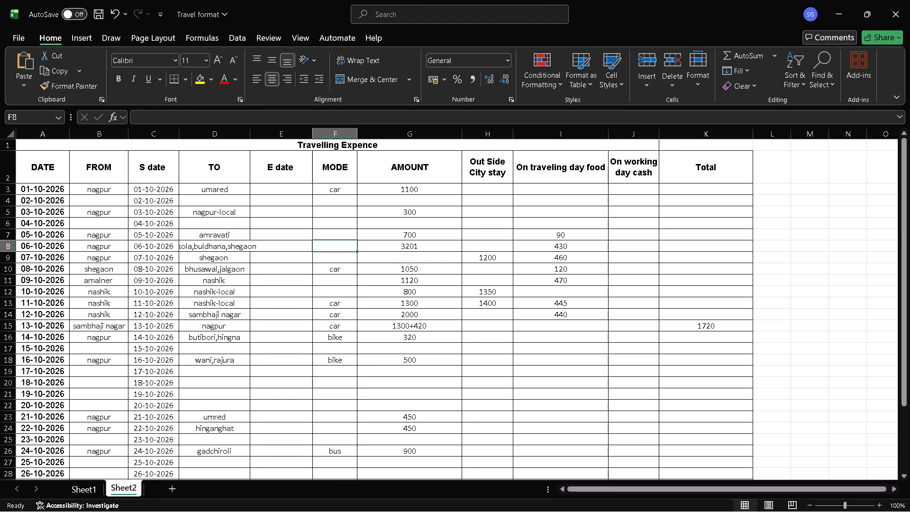
text(car)
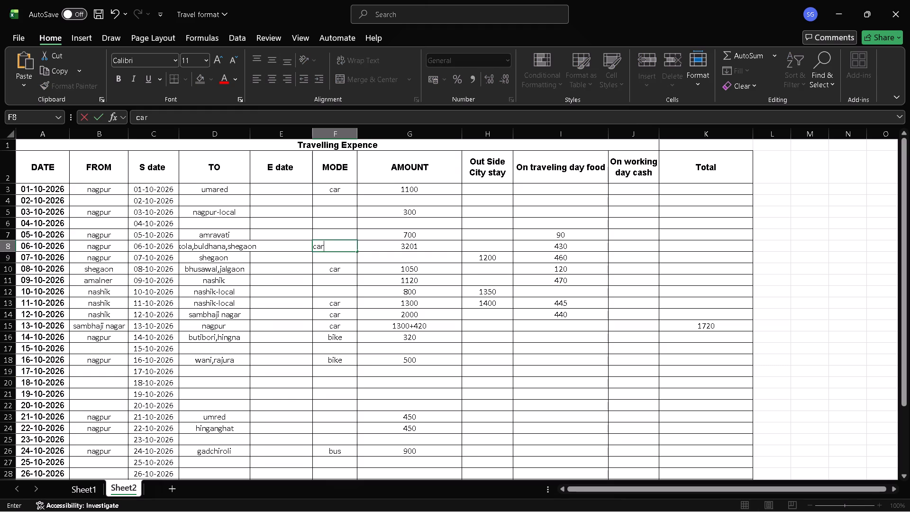
click(345, 265)
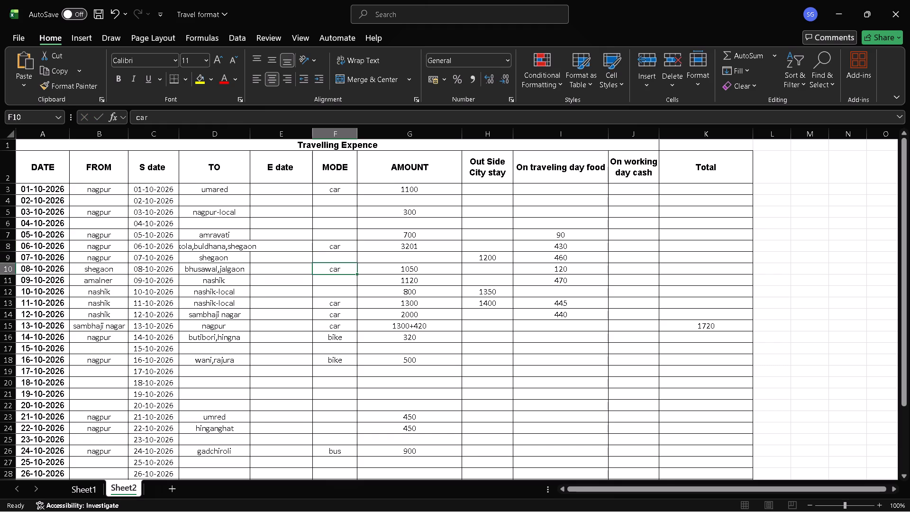
click(344, 256)
click(327, 221)
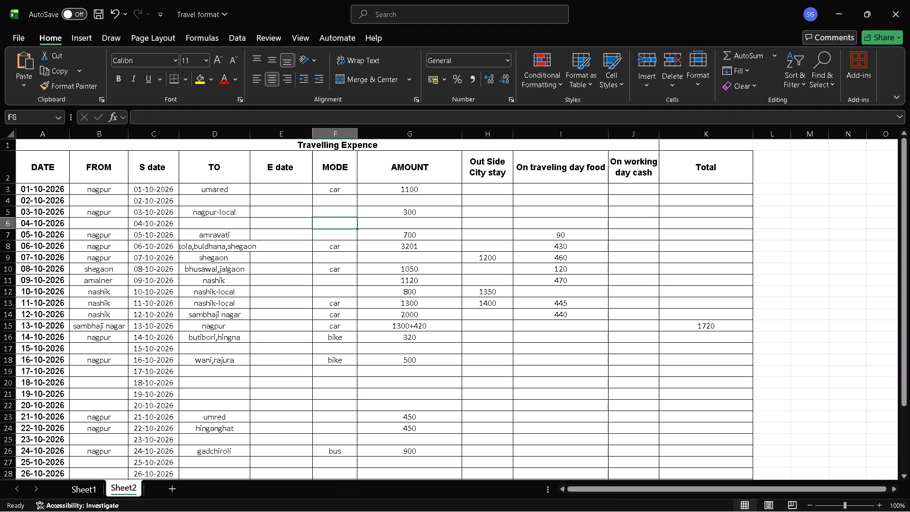
Select the empty MODE cell in the 21-10-2026 row for the nagpur to umred trip.
click(300, 420)
click(339, 420)
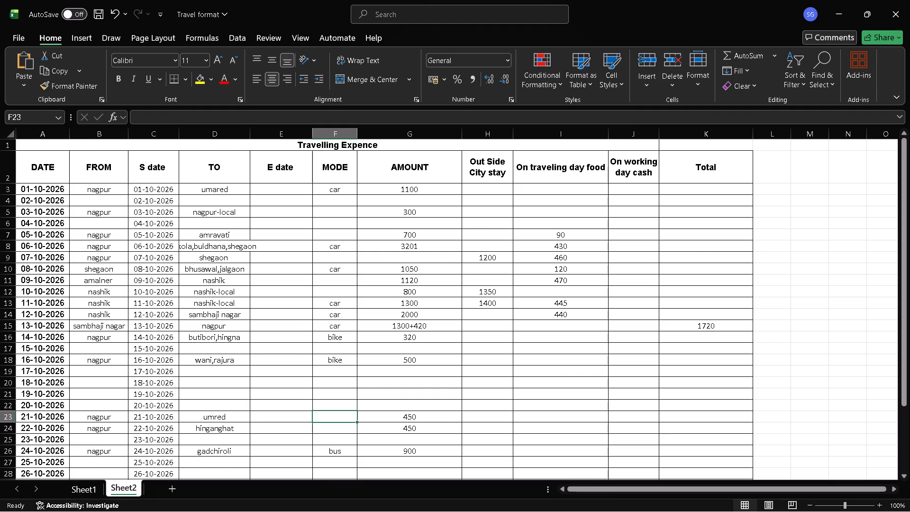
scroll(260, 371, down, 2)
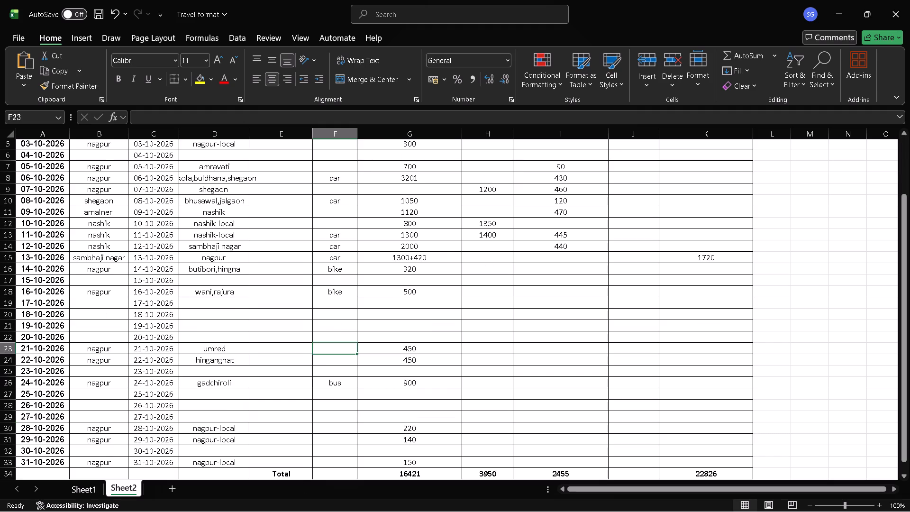
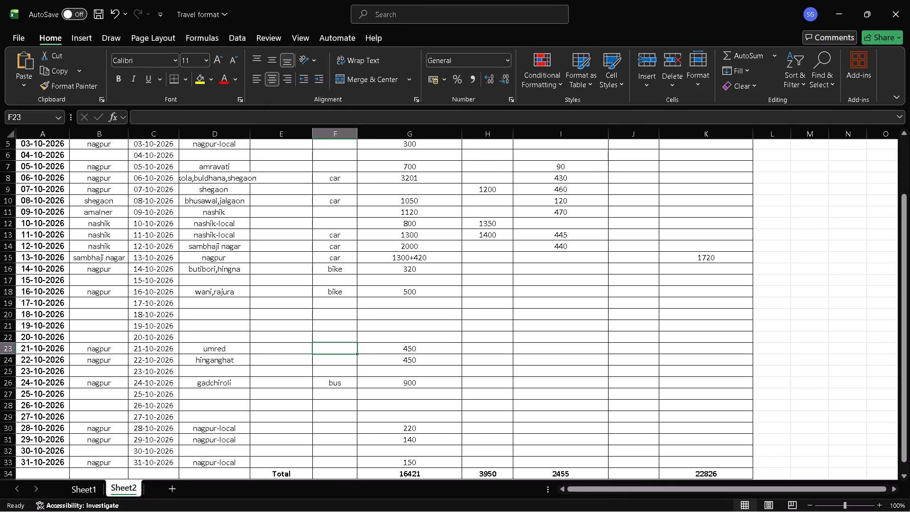
Enter "bike" as the MODE for the 21-10-2026 nagpur to umred trip.
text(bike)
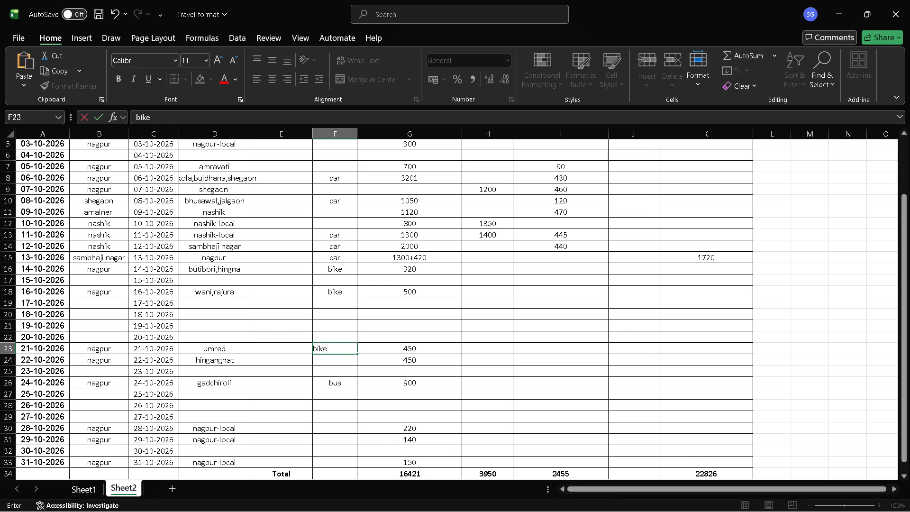
Enter "bike" as the MODE for the 22-10-2026 nagpur to hinganghat trip.
click(322, 335)
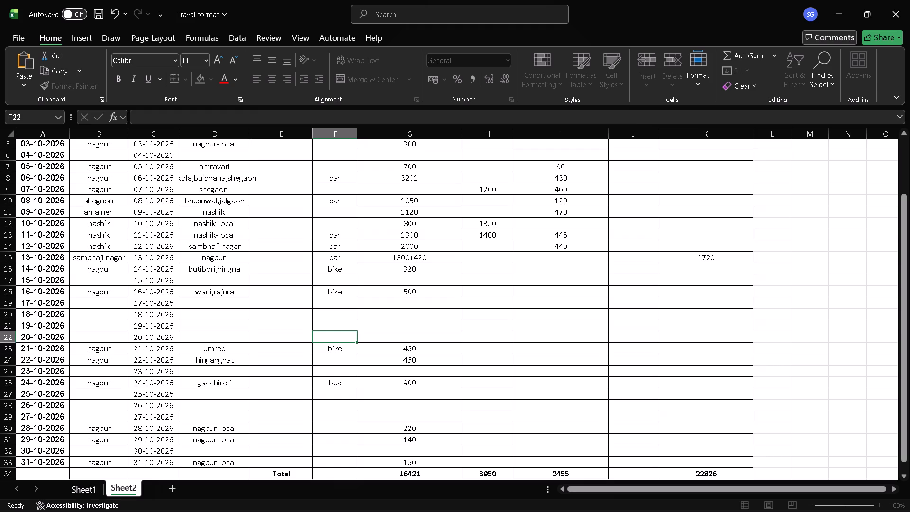
click(330, 360)
text(bike)
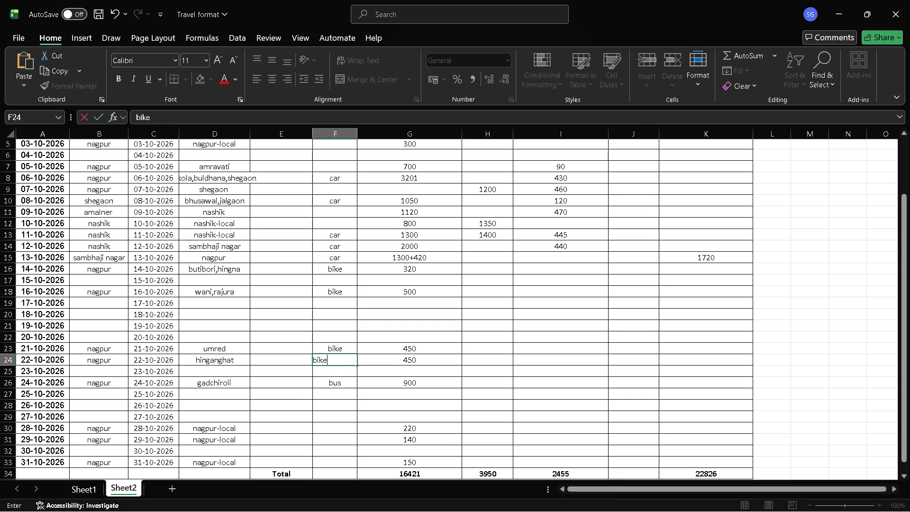
click(432, 304)
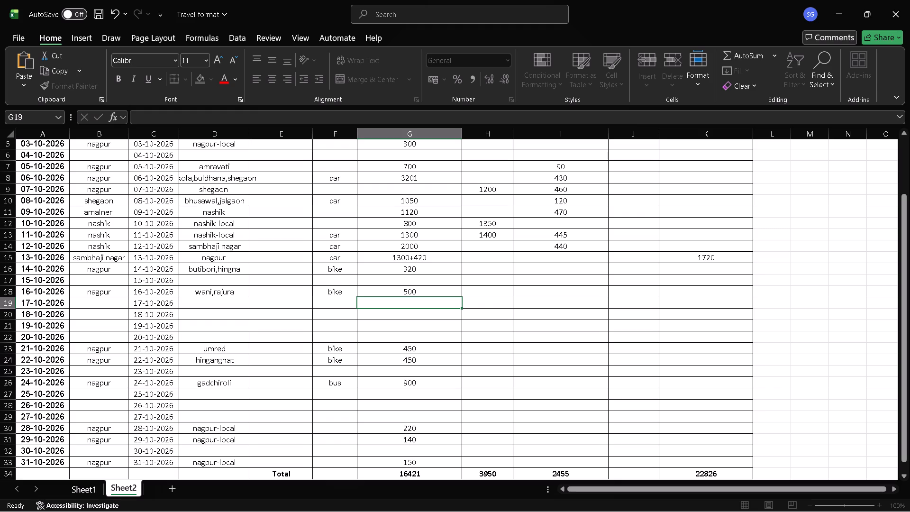
Enter "bike" as the MODE for the nagpur-local trips on 28-10-2026, 29-10-2026 and 31-10-2026.
scroll(191, 357, down, 1)
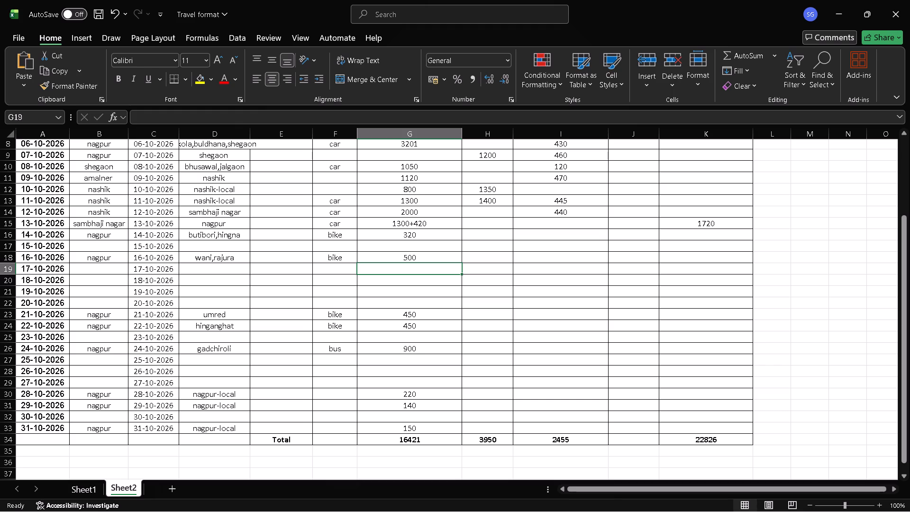
click(320, 398)
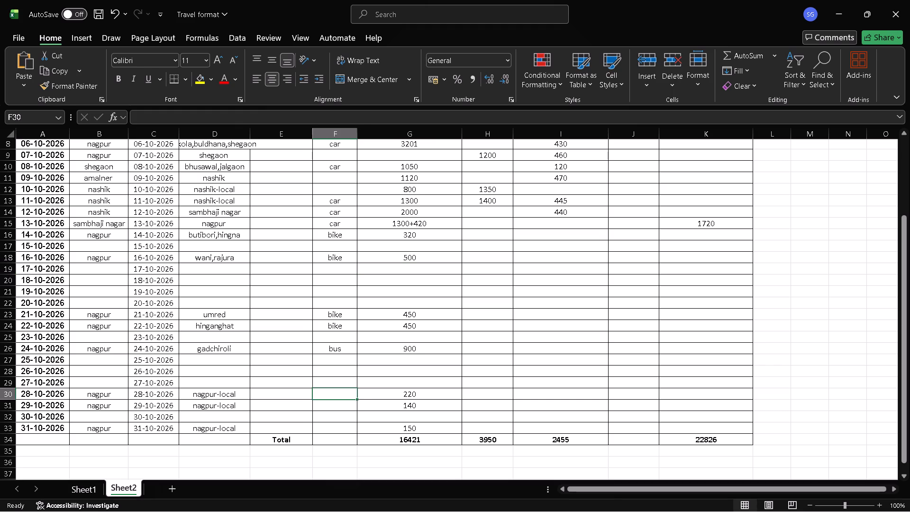
text(bike)
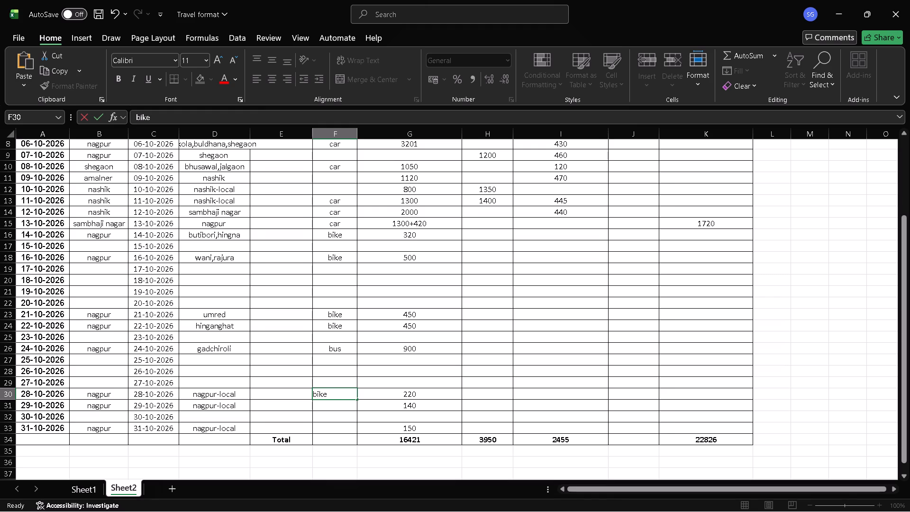
click(341, 405)
text(bike)
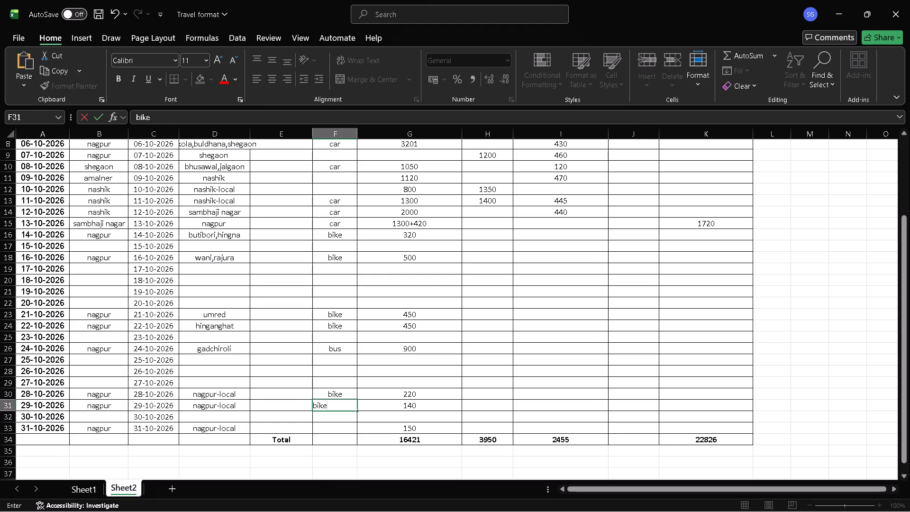
click(328, 425)
text(bike)
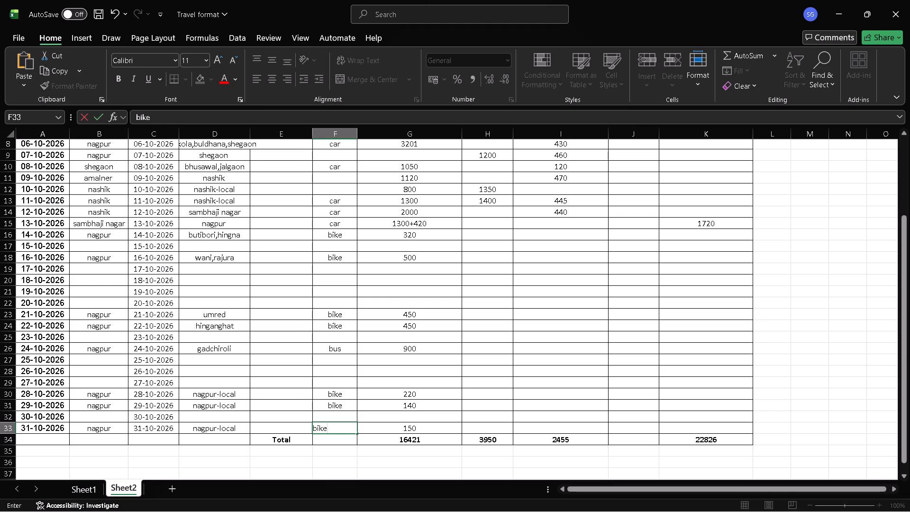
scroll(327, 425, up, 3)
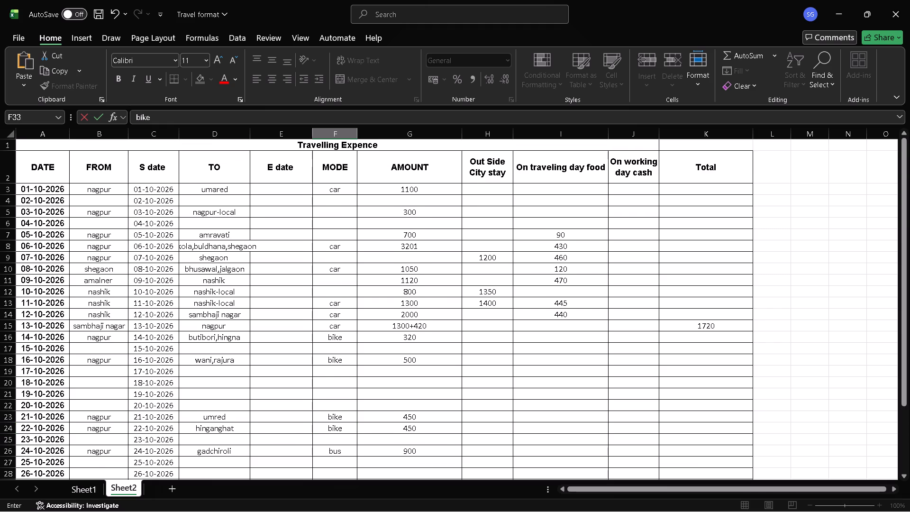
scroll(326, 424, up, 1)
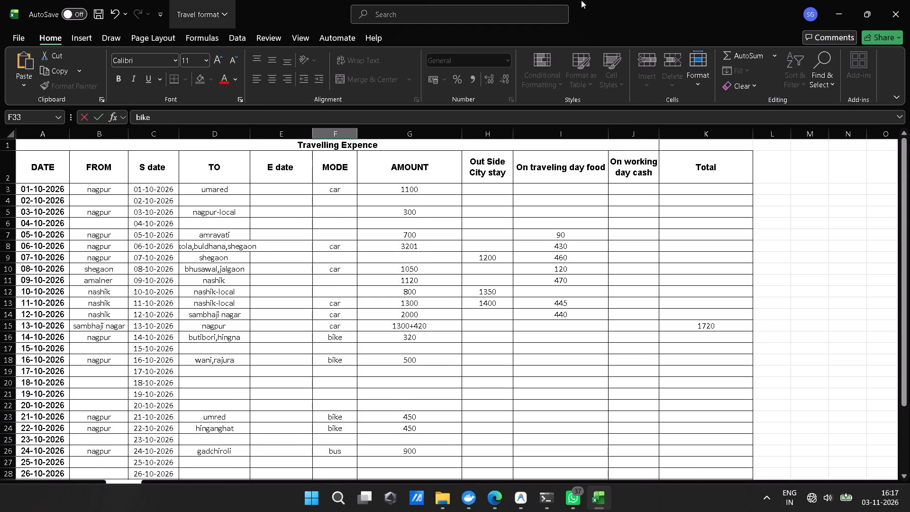
Minimize the Travel format workbook and launch the Kuro app from its desktop shortcut.
click(838, 7)
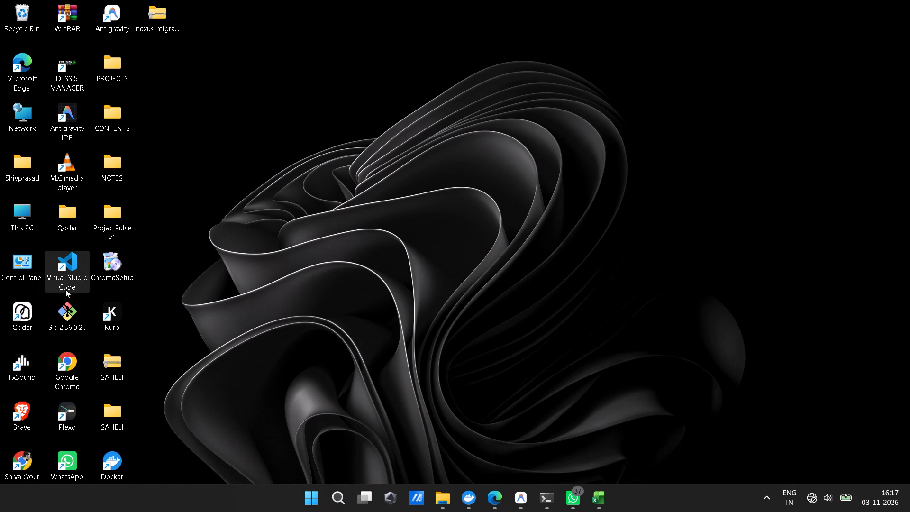
drag(111, 312, 117, 312)
click(120, 307)
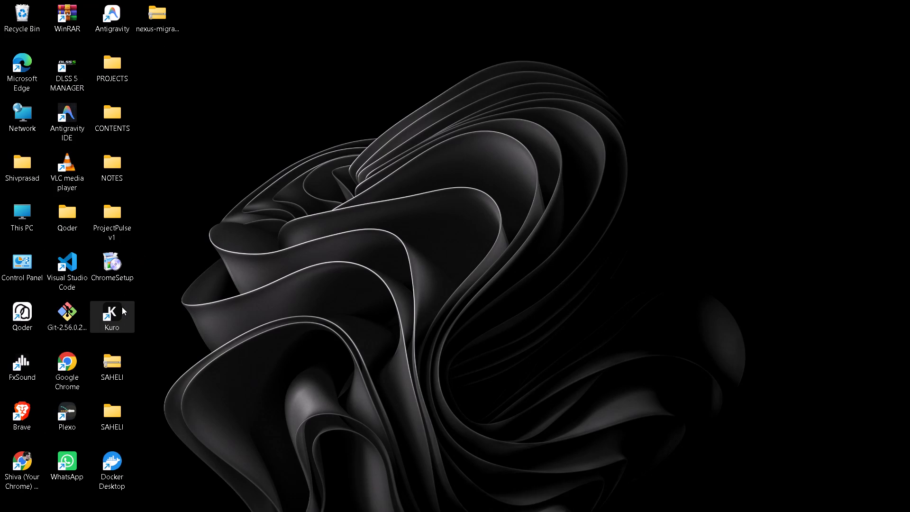
click(122, 307)
double_click(107, 316)
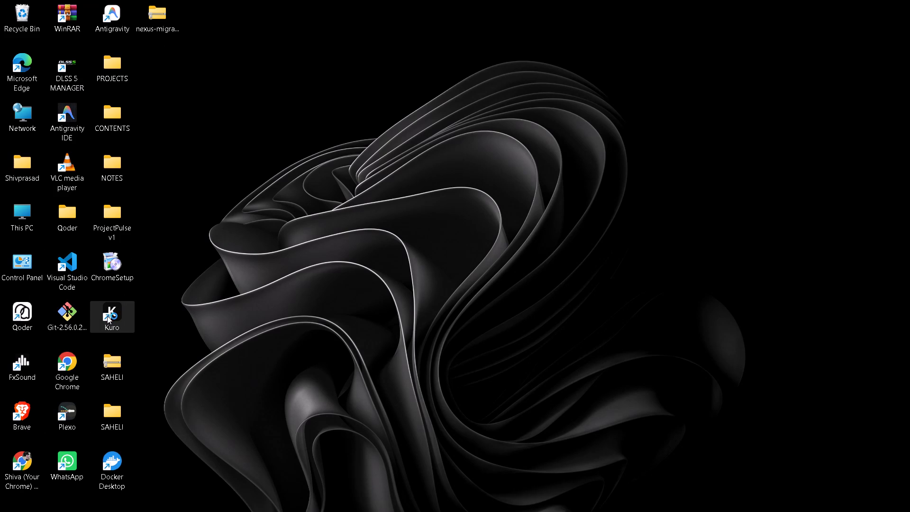
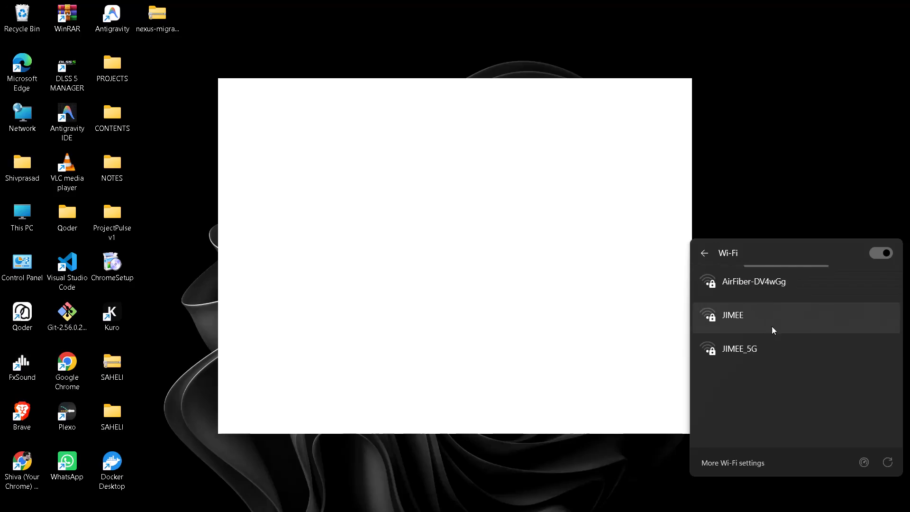
Refresh the list of available Wi-Fi networks and check the connection status of the Redmi 13 5G network.
scroll(755, 357, up, 1)
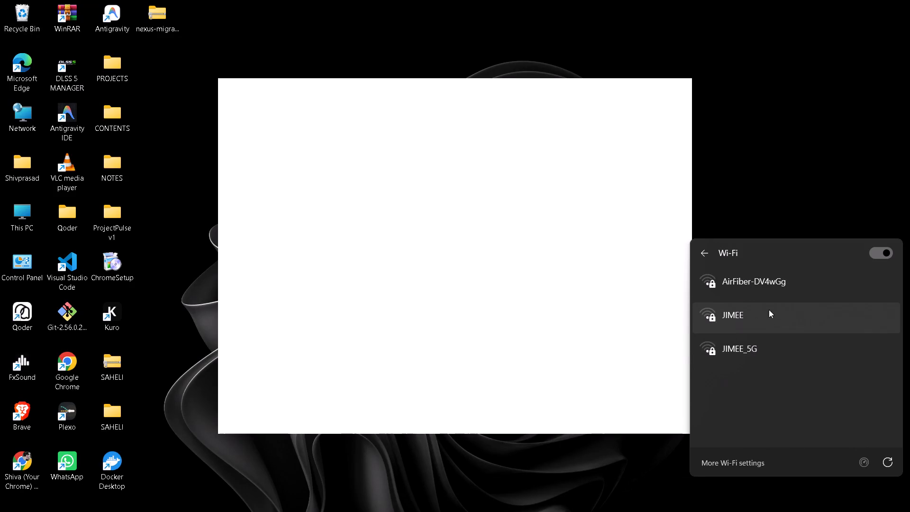
click(888, 465)
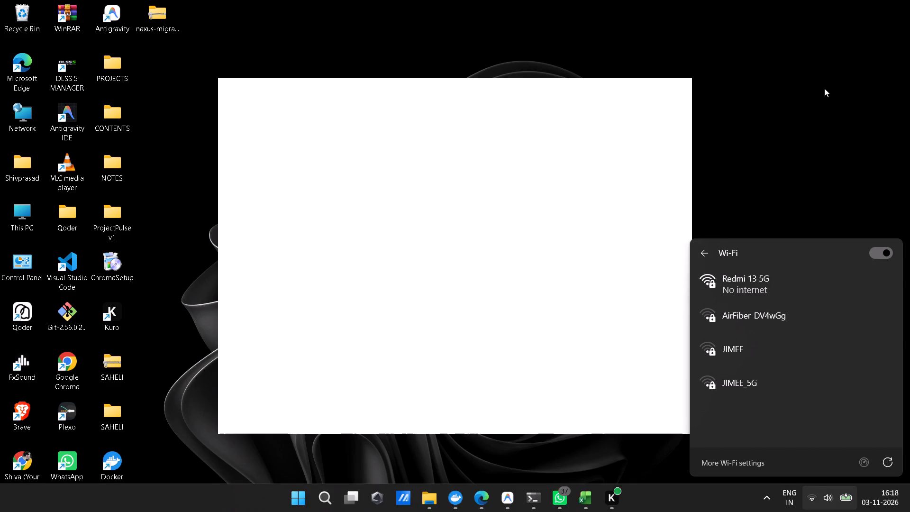
click(769, 291)
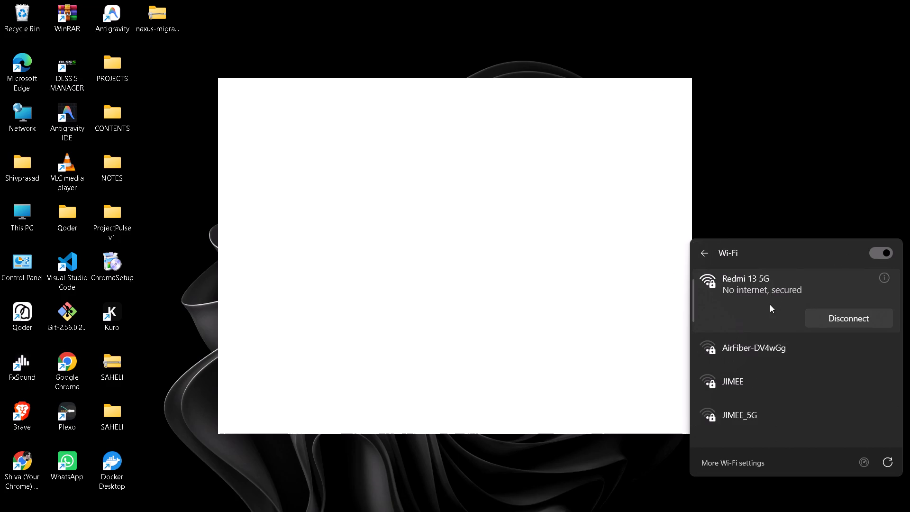
click(728, 183)
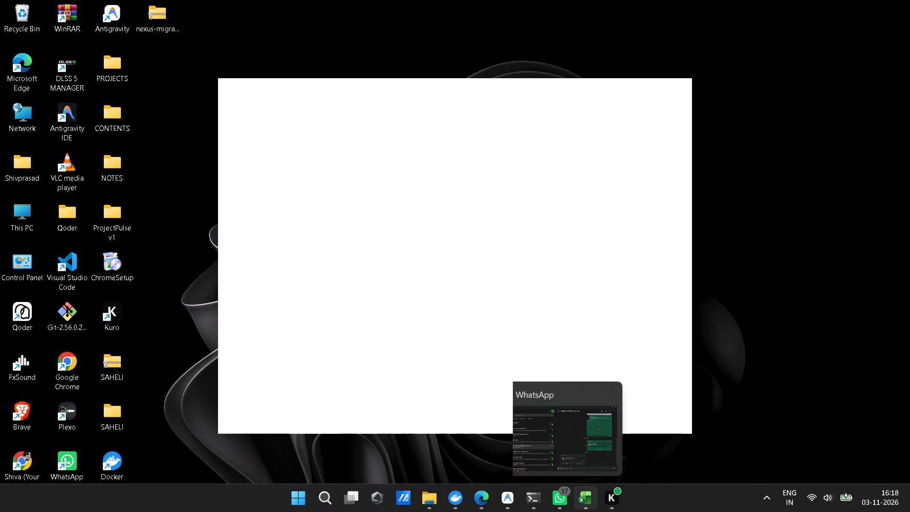
Switch back to the Travel format workbook in Excel and select the MODE cell in the 06-10-2026 row.
click(577, 511)
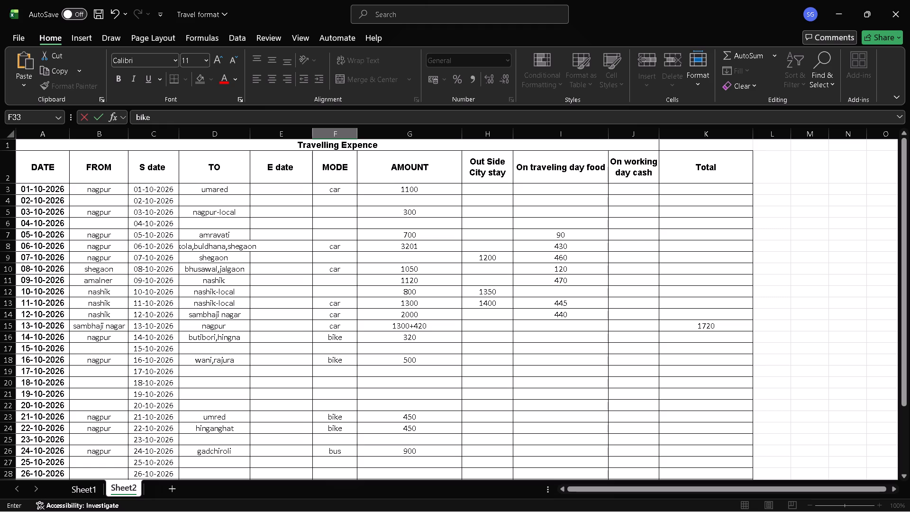
click(330, 241)
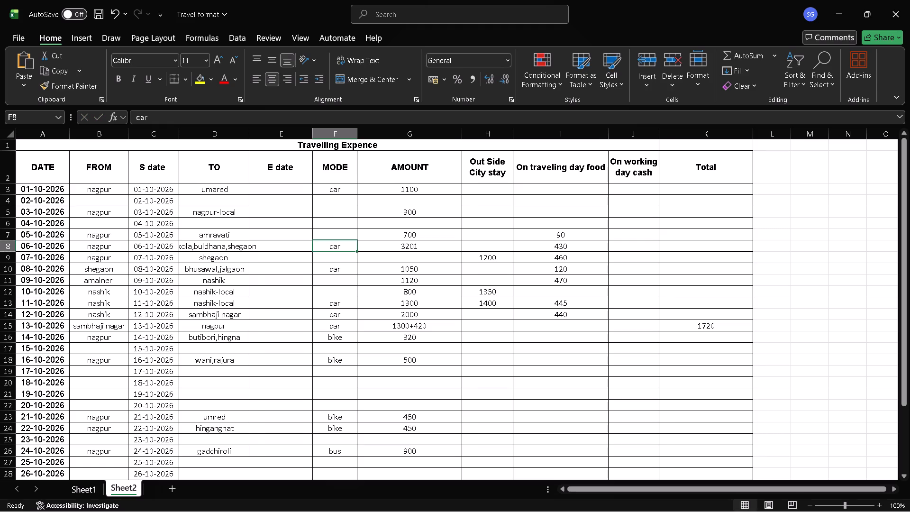
Enter "bike" as the MODE for the 05-10-2026 amravati trip and the 03-10-2026 nagpur-local trip.
click(331, 235)
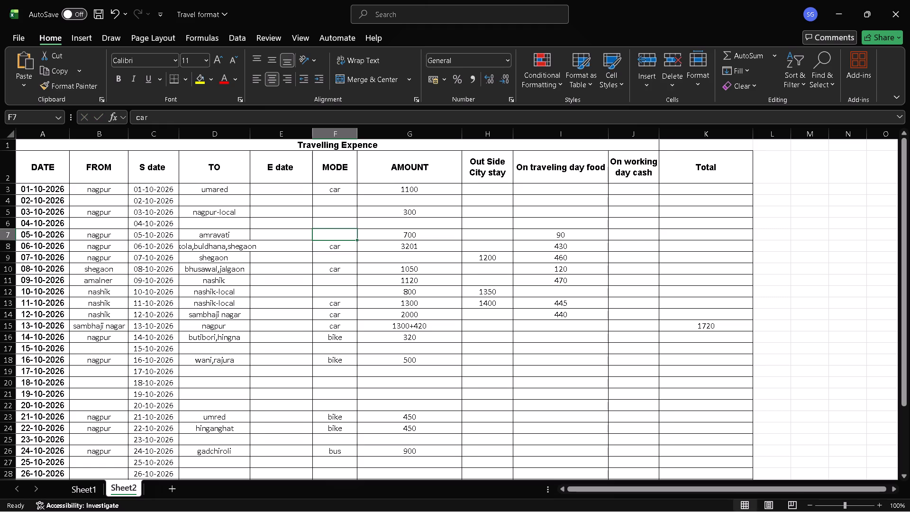
text(bike)
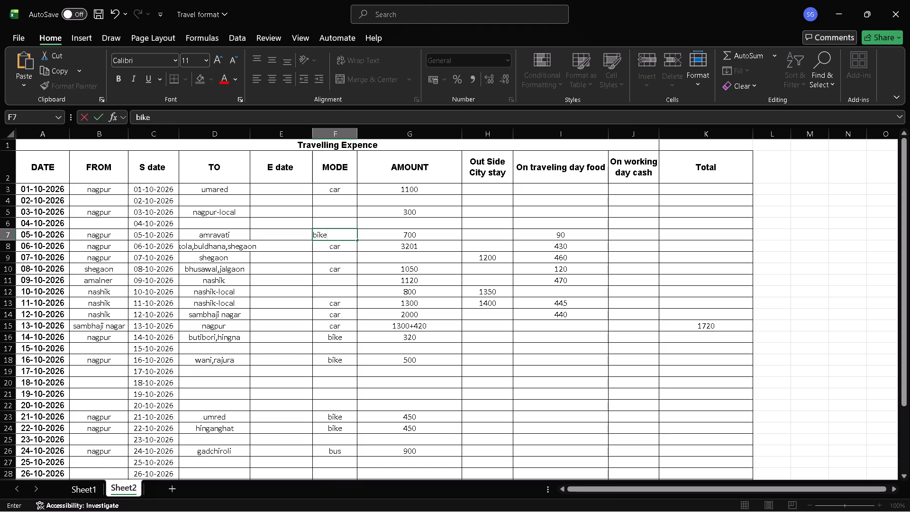
click(335, 217)
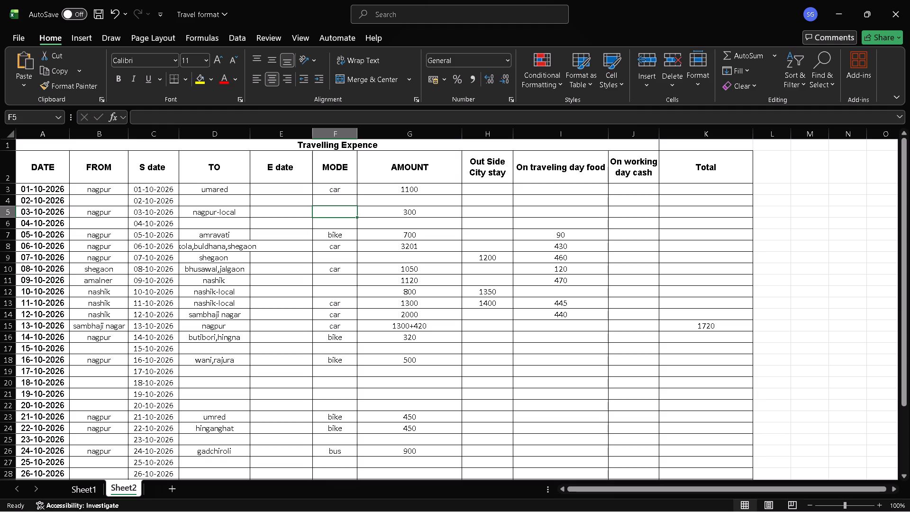
text(bike)
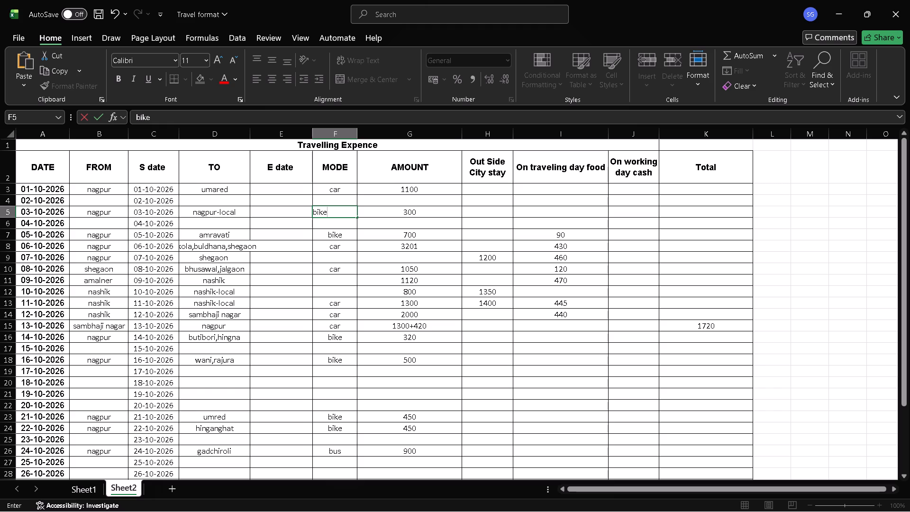
Enter "car" as the MODE for the 09-10-2026 amalner to nashik trip and the 10-10-2026 nashik-local trip.
click(338, 284)
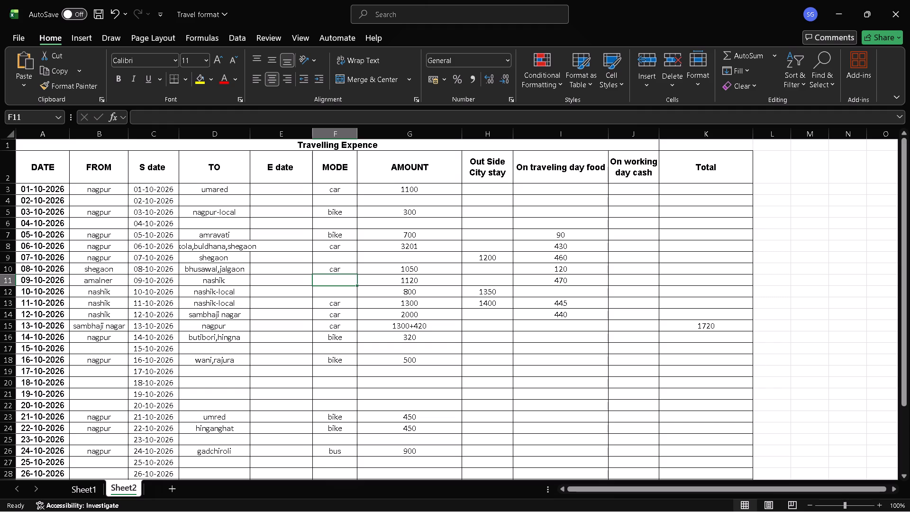
text(car)
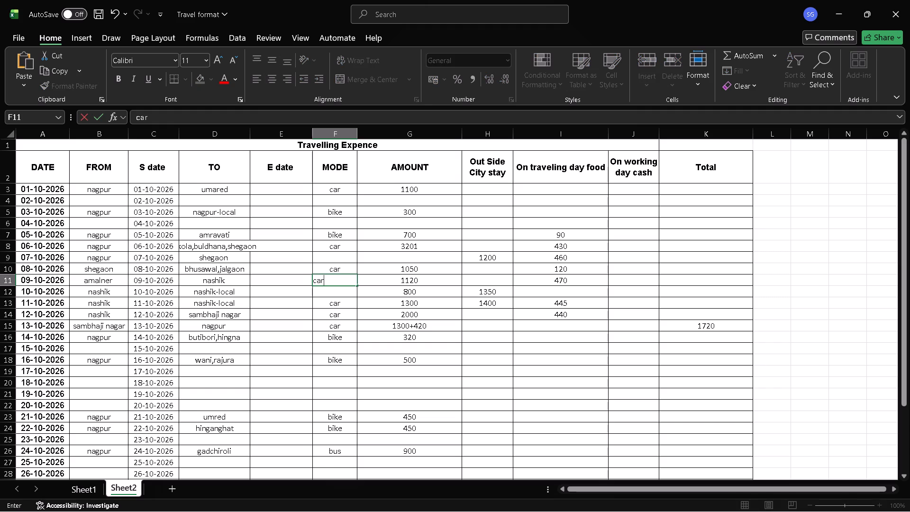
click(340, 255)
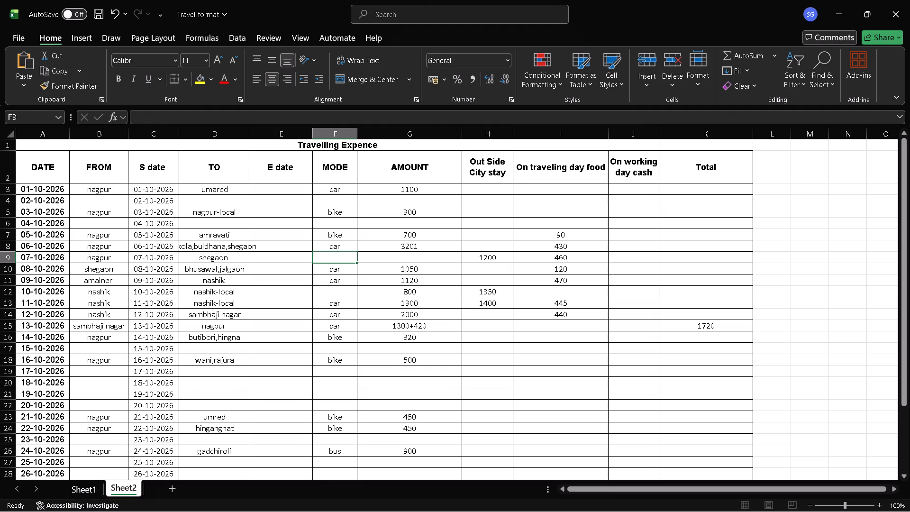
click(329, 293)
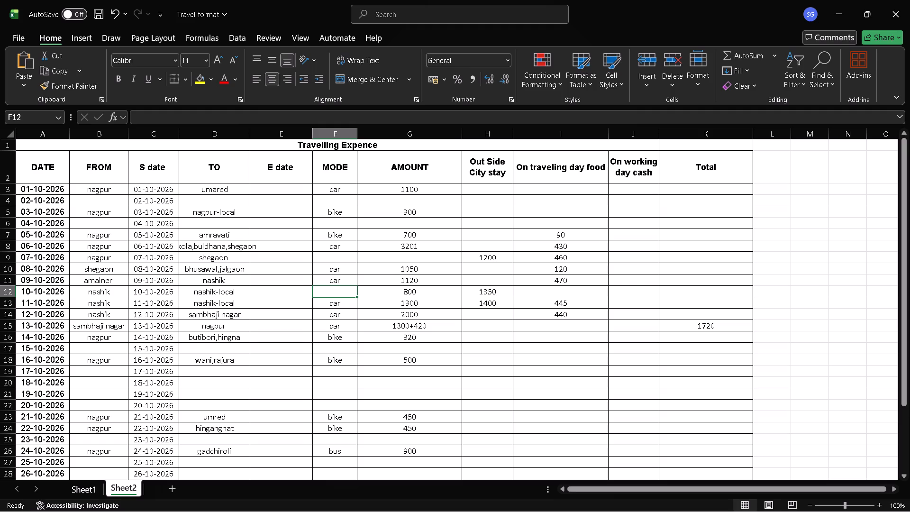
text(car)
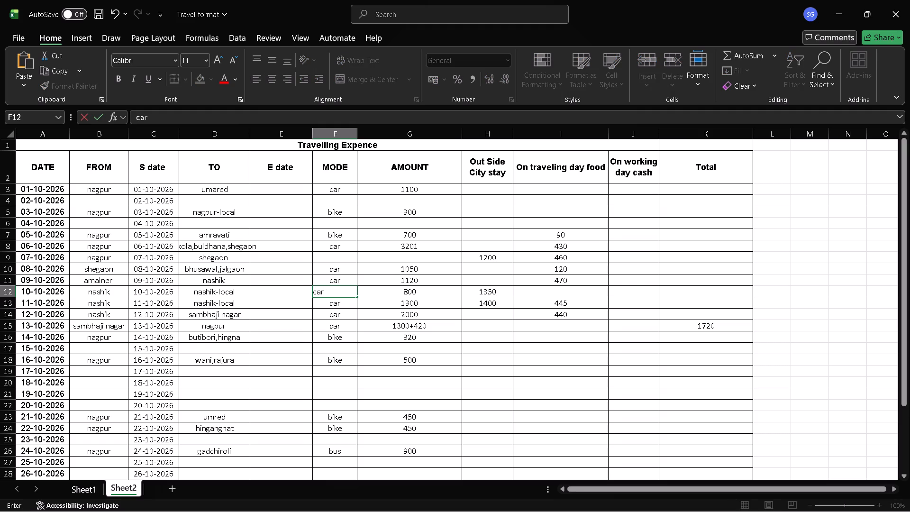
click(342, 387)
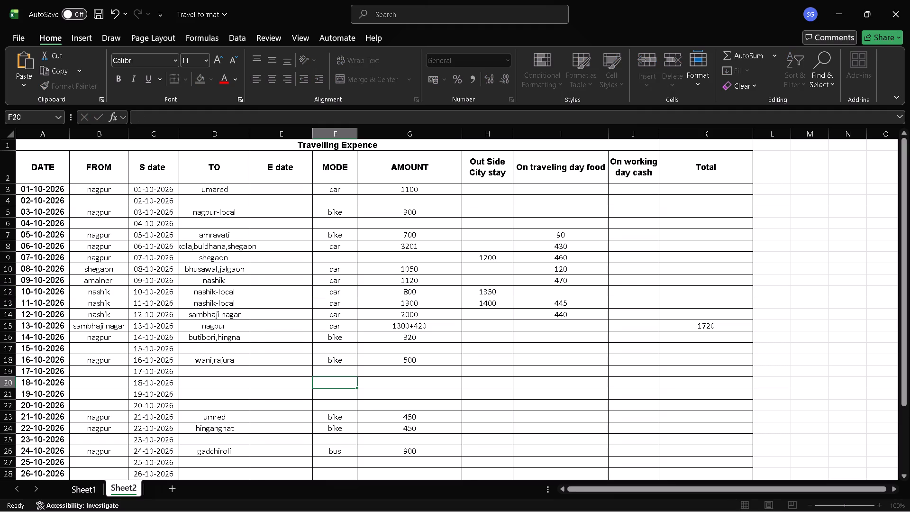
Review the whole Travelling Expence sheet, checking the trip entries from 01-10-2026 to 31-10-2026 and the Total row.
scroll(358, 341, down, 2)
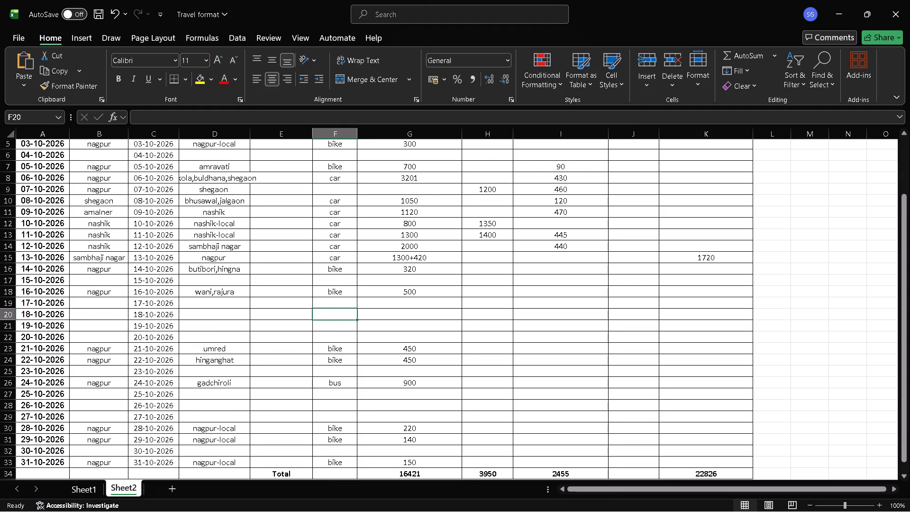
scroll(356, 348, up, 4)
scroll(355, 348, down, 1)
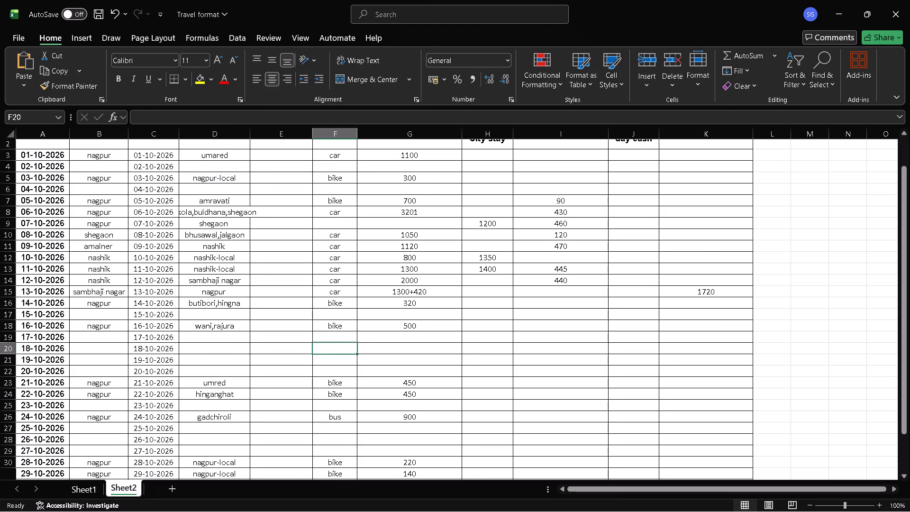
scroll(355, 348, down, 1)
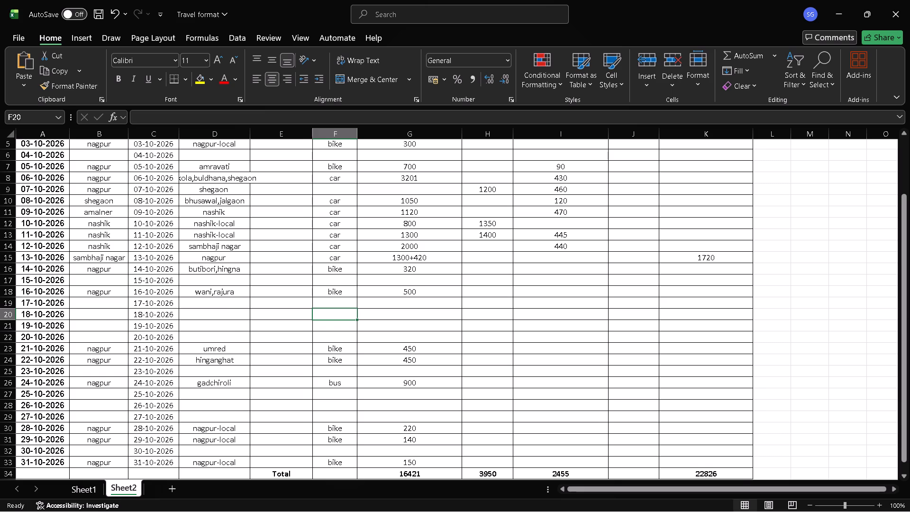
scroll(329, 334, up, 5)
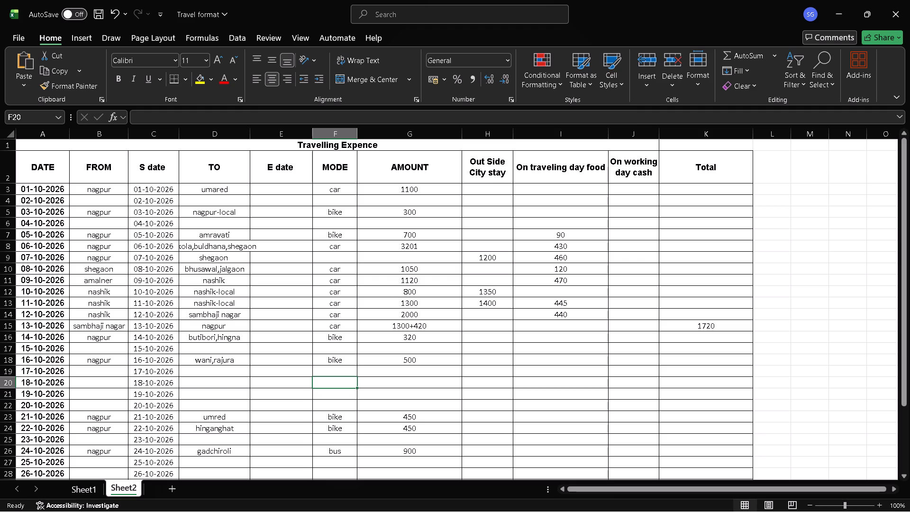
scroll(372, 350, up, 3)
scroll(372, 350, down, 2)
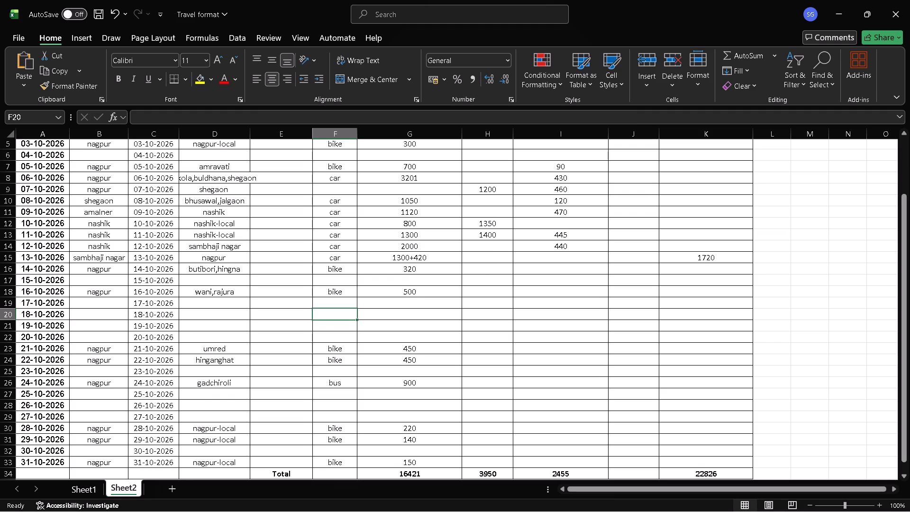
scroll(372, 350, down, 3)
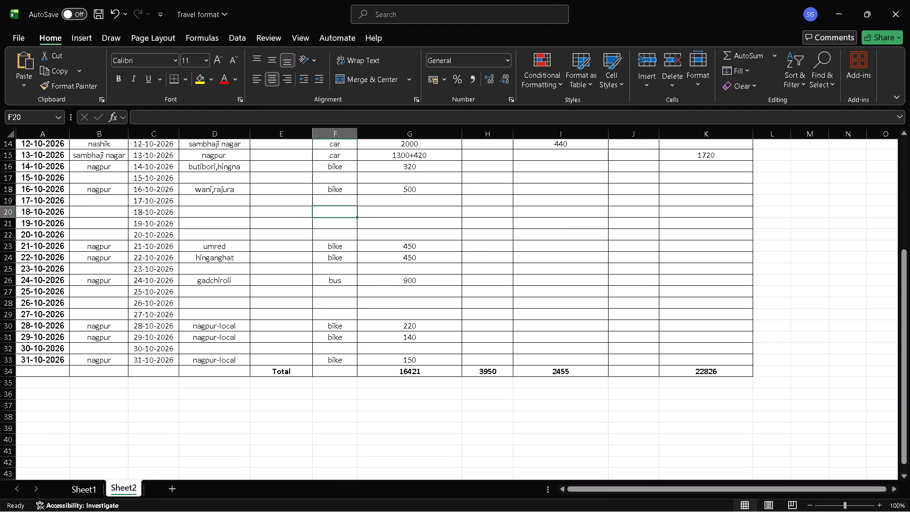
scroll(358, 398, up, 4)
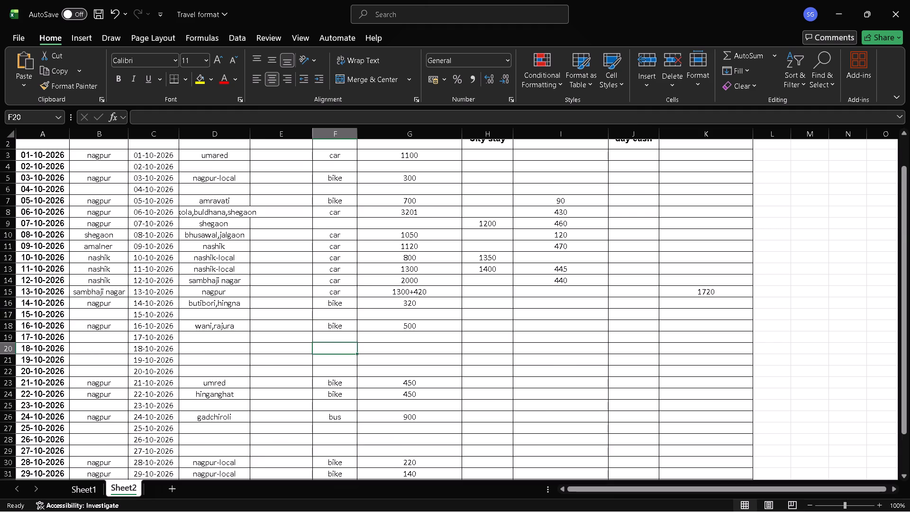
scroll(363, 412, down, 4)
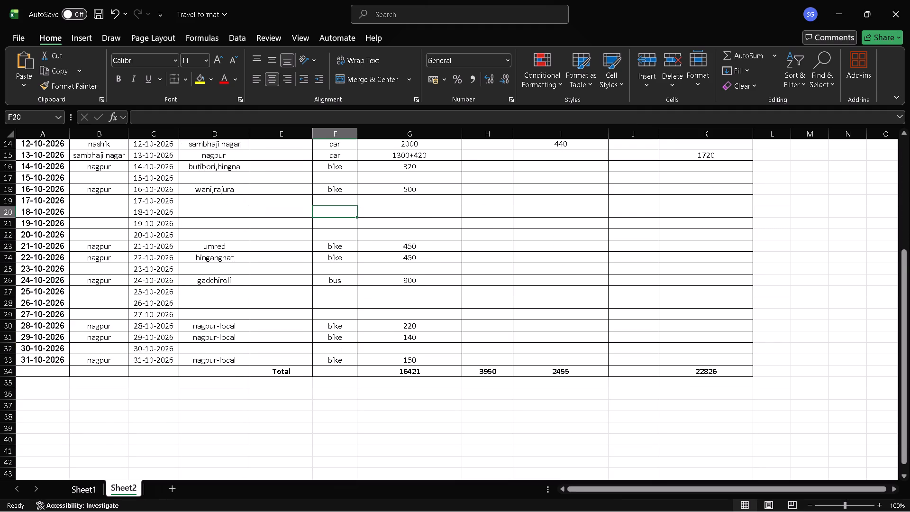
scroll(649, 365, up, 2)
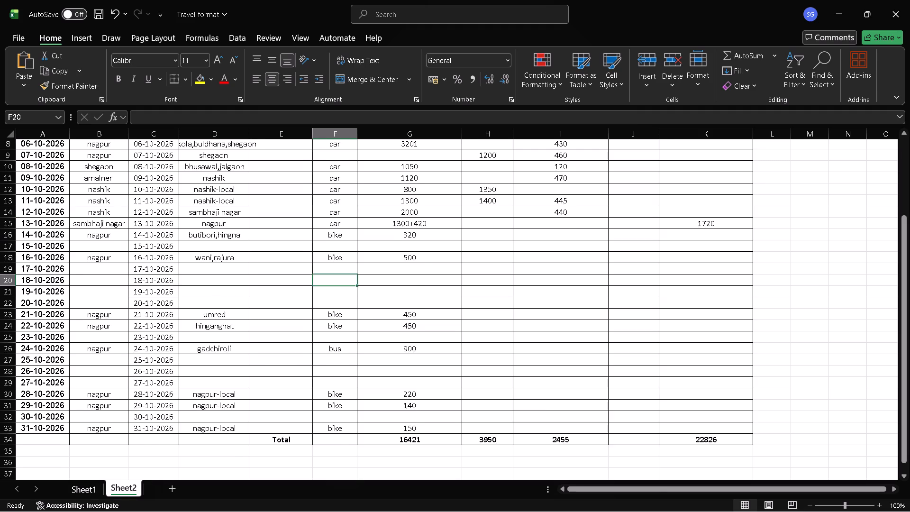
scroll(664, 380, up, 7)
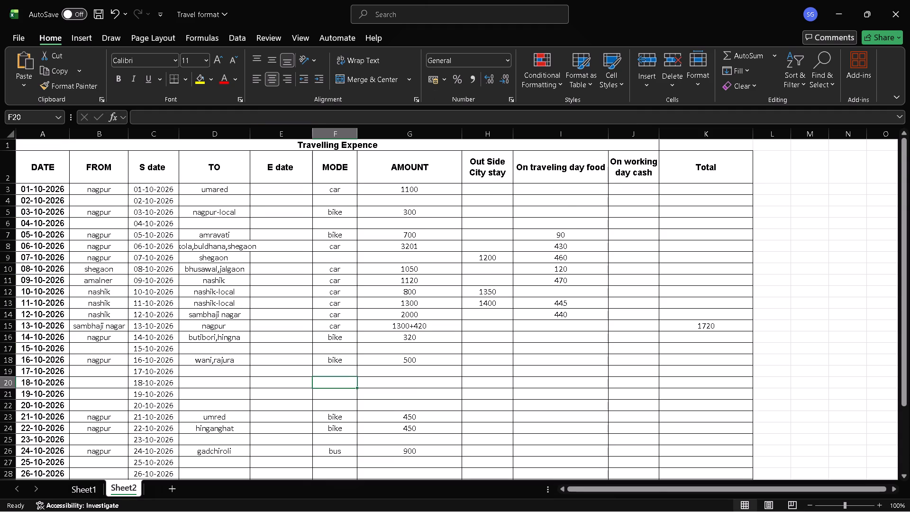
Save the Travel format workbook.
key(ctrl+s)
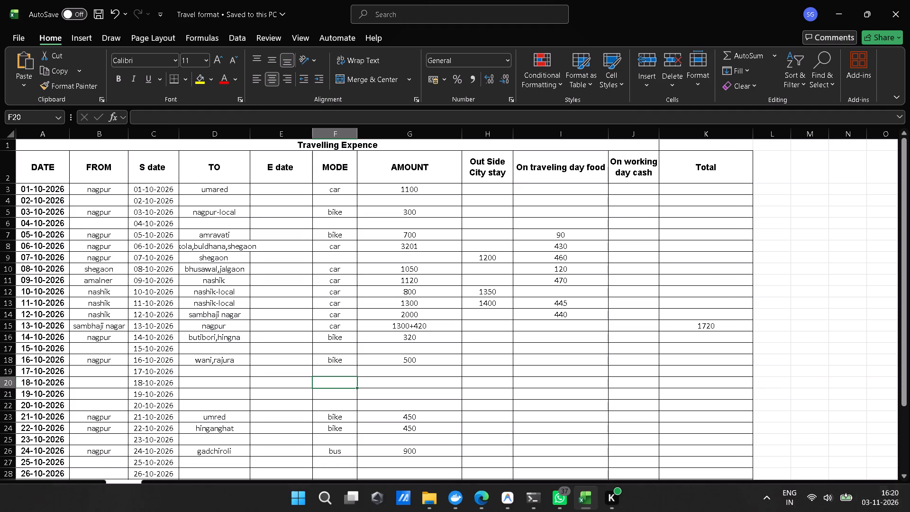
Begin saving a copy of the Travel format workbook on This PC and open the choice of file formats.
click(23, 43)
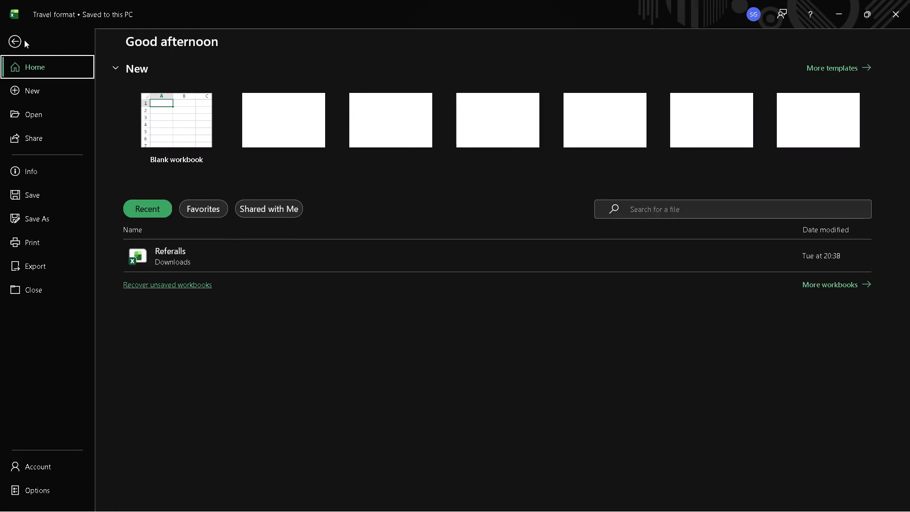
click(43, 212)
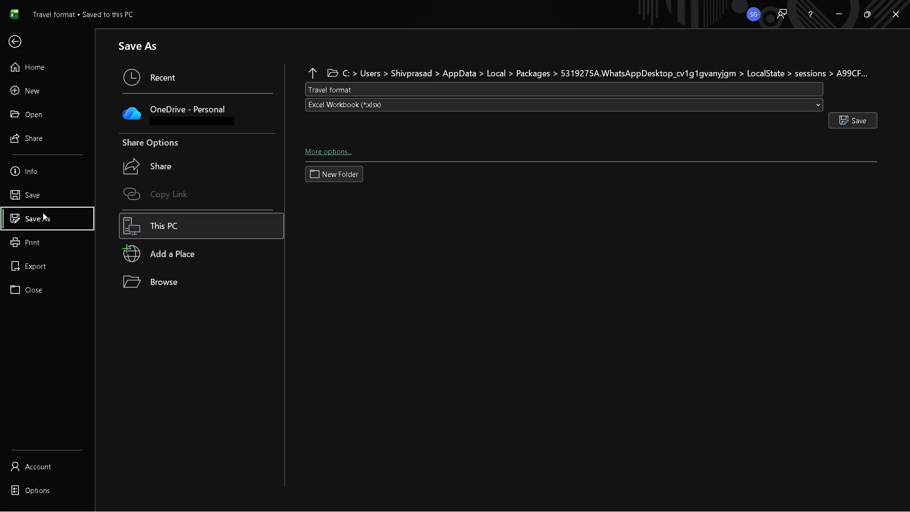
double_click(136, 231)
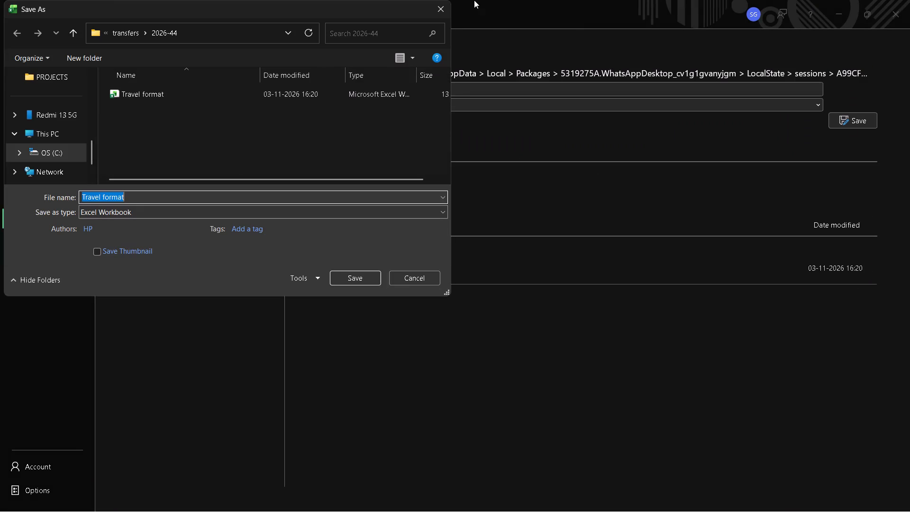
click(446, 8)
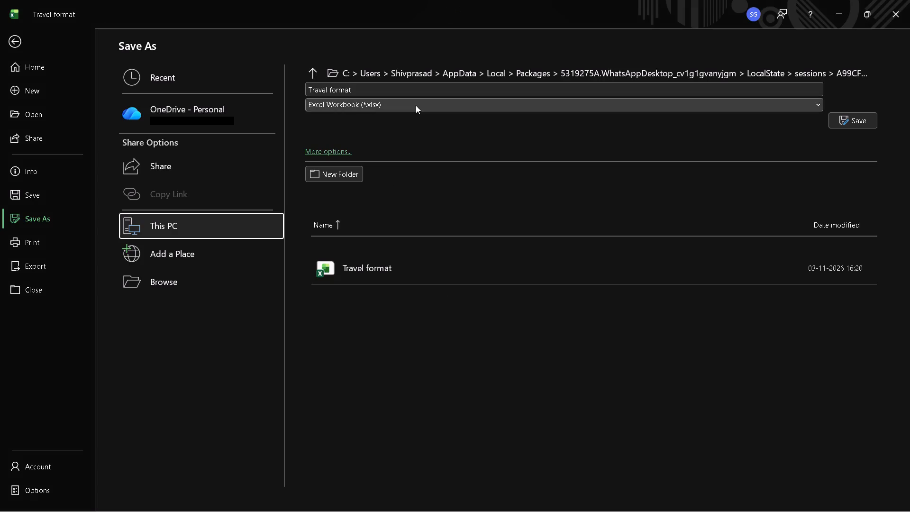
click(416, 105)
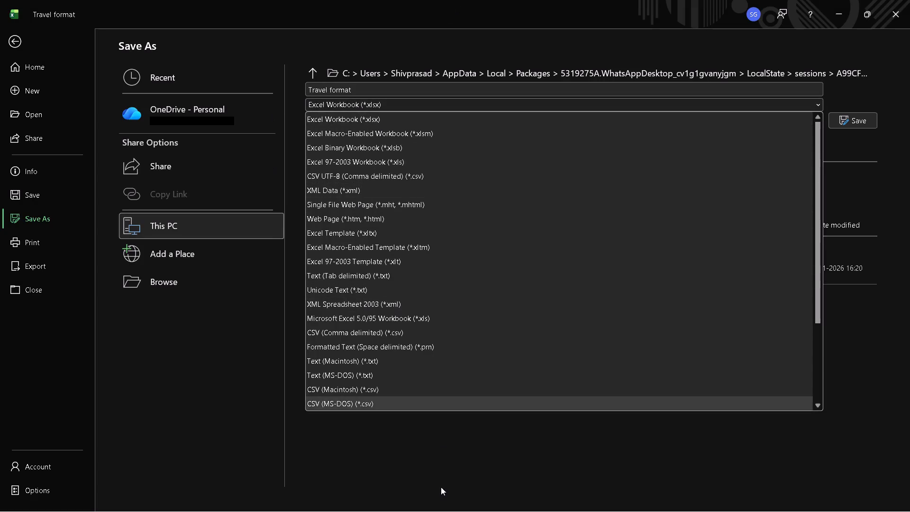
Save a copy of the workbook in the Downloads folder as an Excel Workbook named "Travel format shubham".
click(447, 466)
double_click(155, 226)
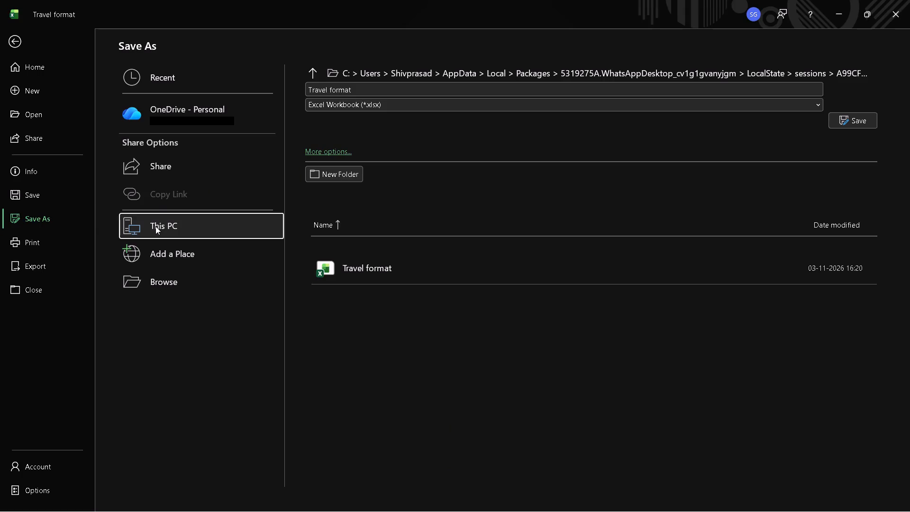
scroll(46, 156, up, 5)
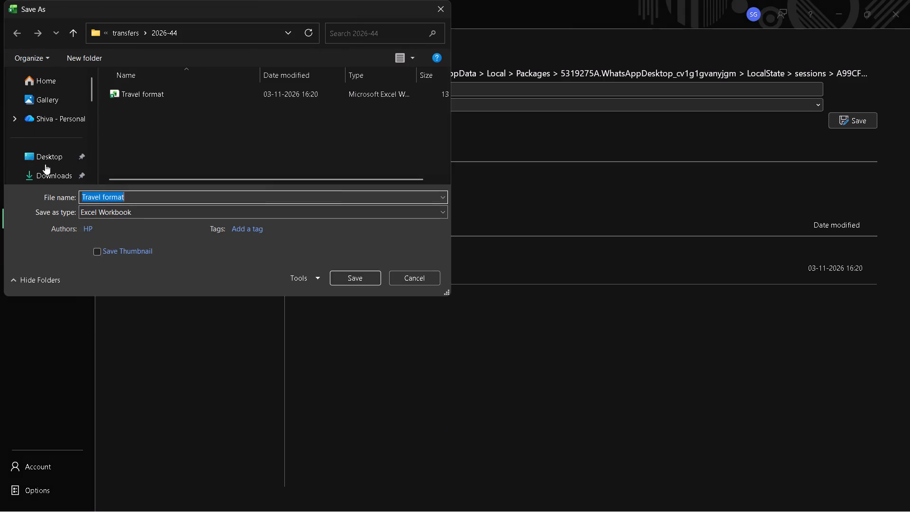
scroll(45, 164, up, 1)
click(49, 172)
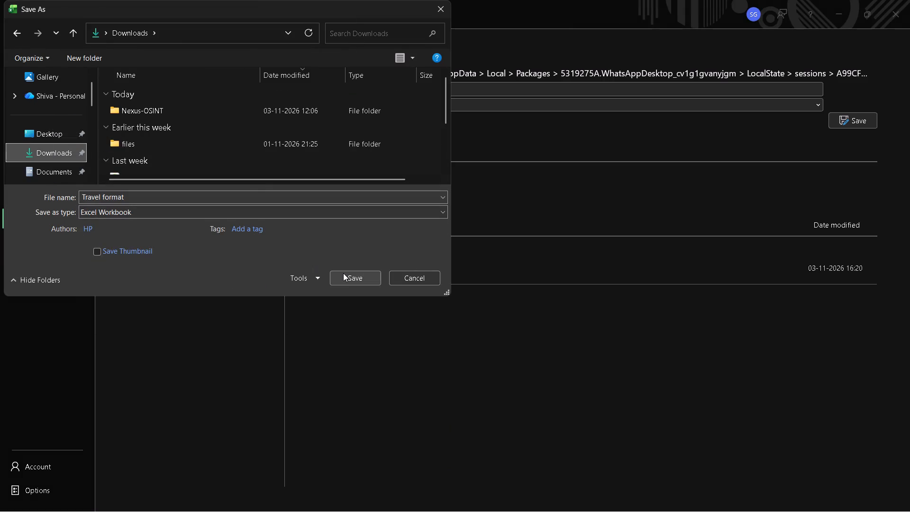
click(285, 189)
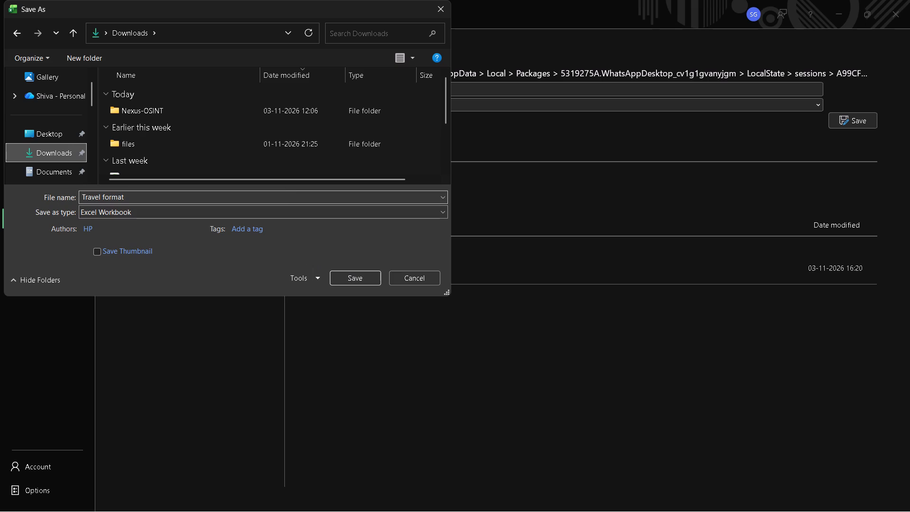
click(280, 193)
click(280, 193)
drag(273, 200, 139, 191)
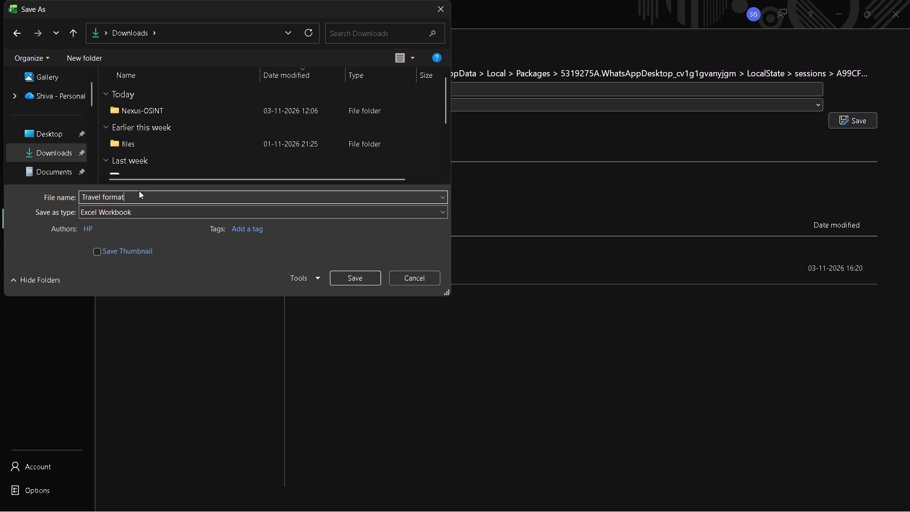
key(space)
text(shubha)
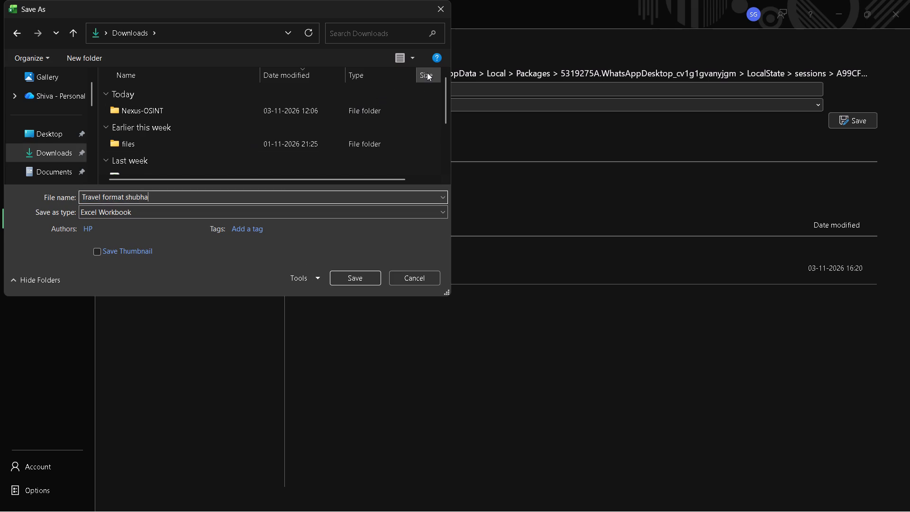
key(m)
click(349, 282)
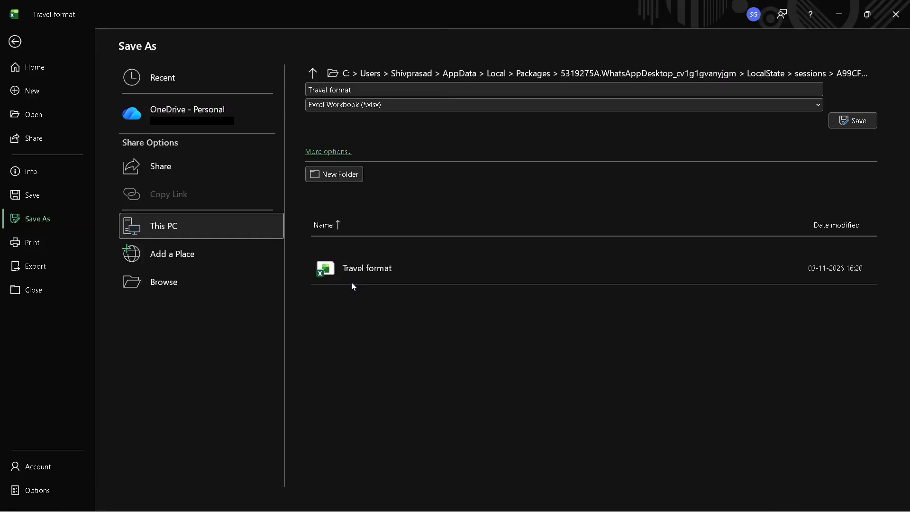
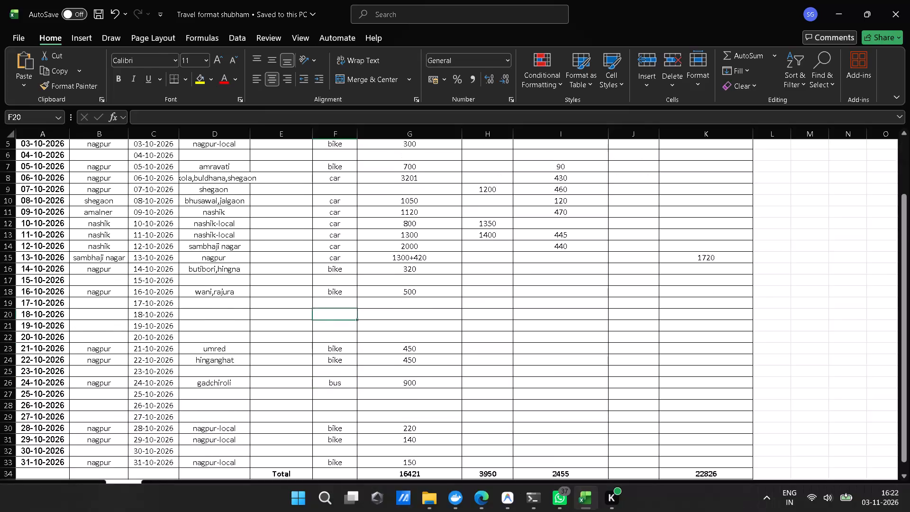
Close the saved Travel format workbook with the October 2026 travelling expense sheet.
click(903, 16)
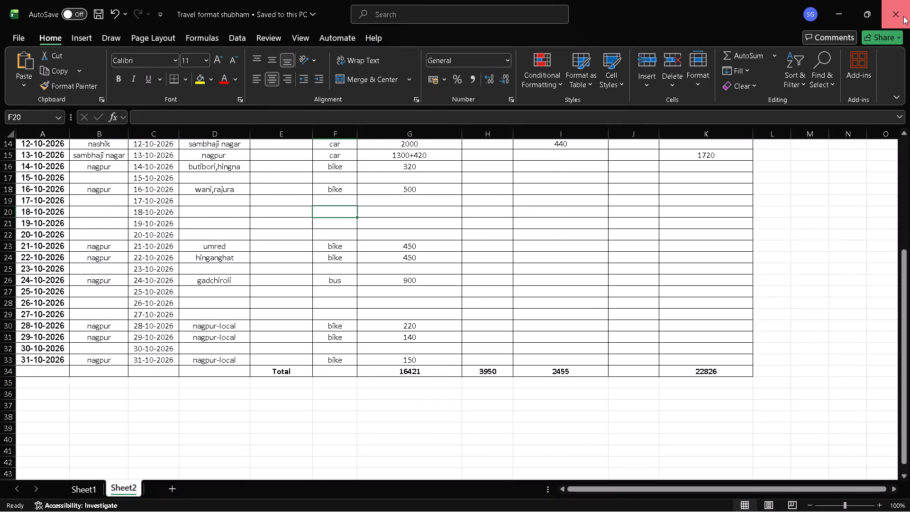